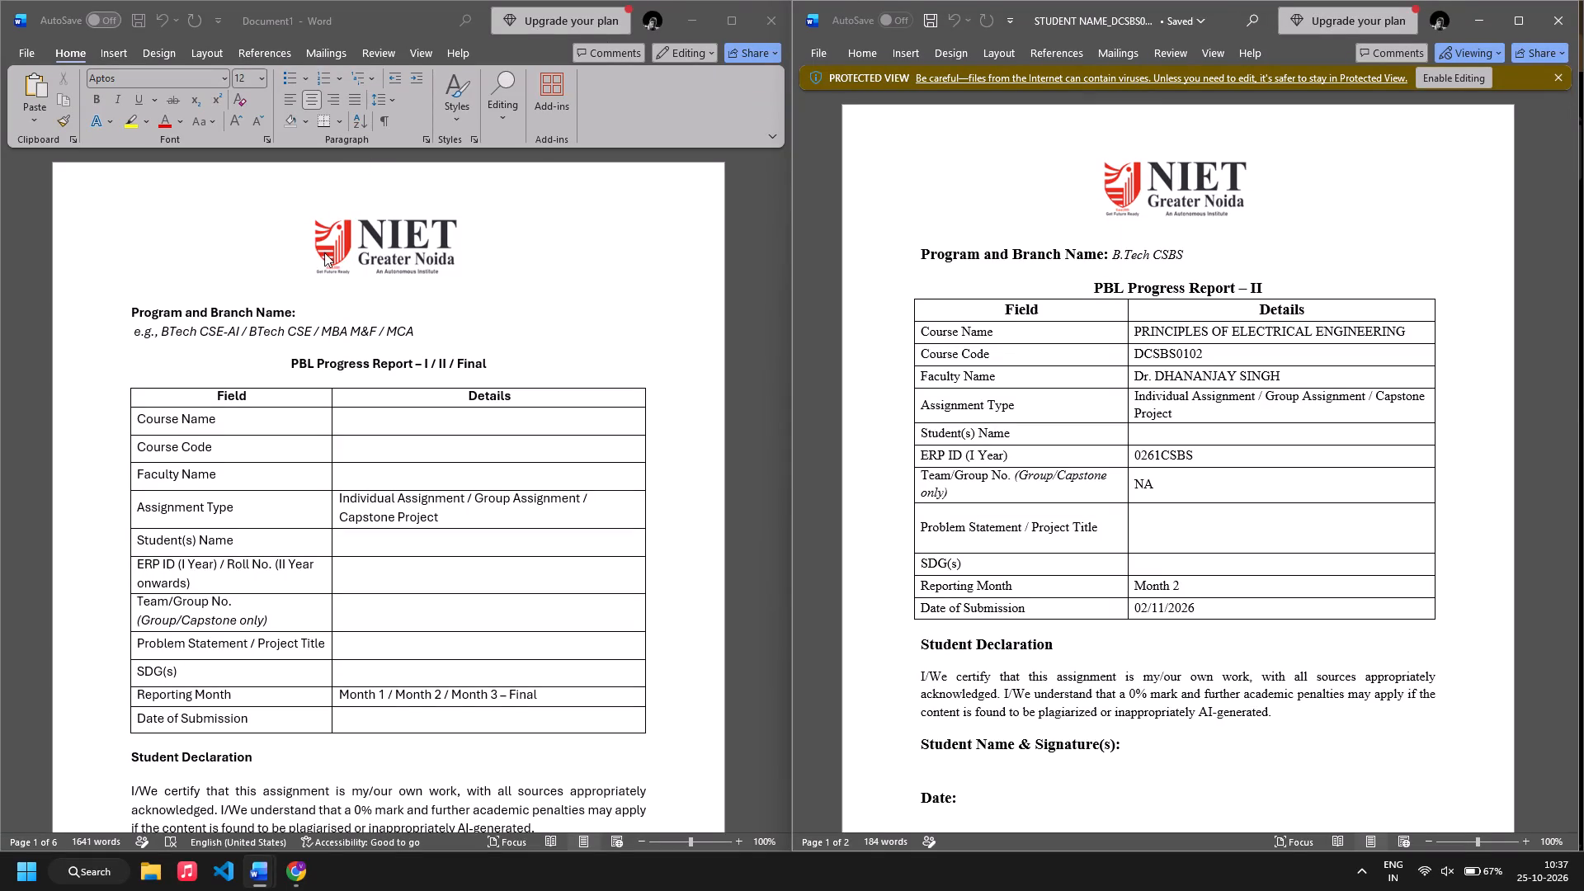
Set the font to Times New Roman at the end of the "Program and Branch Name:" line in the report format copy.
left_click(315, 305)
left_click(315, 314)
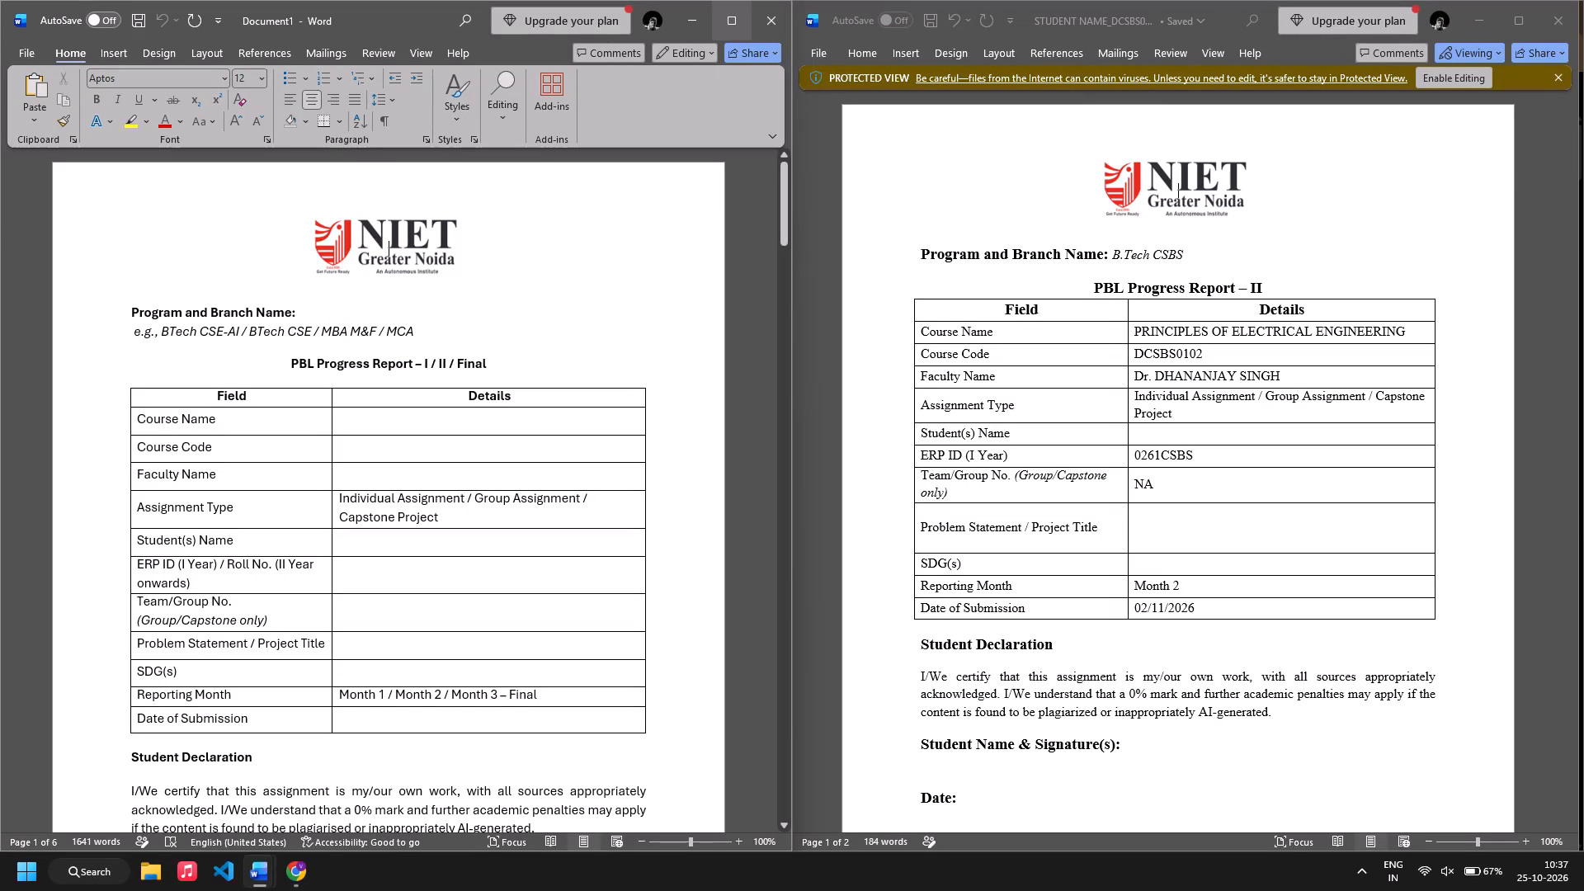
left_click(224, 78)
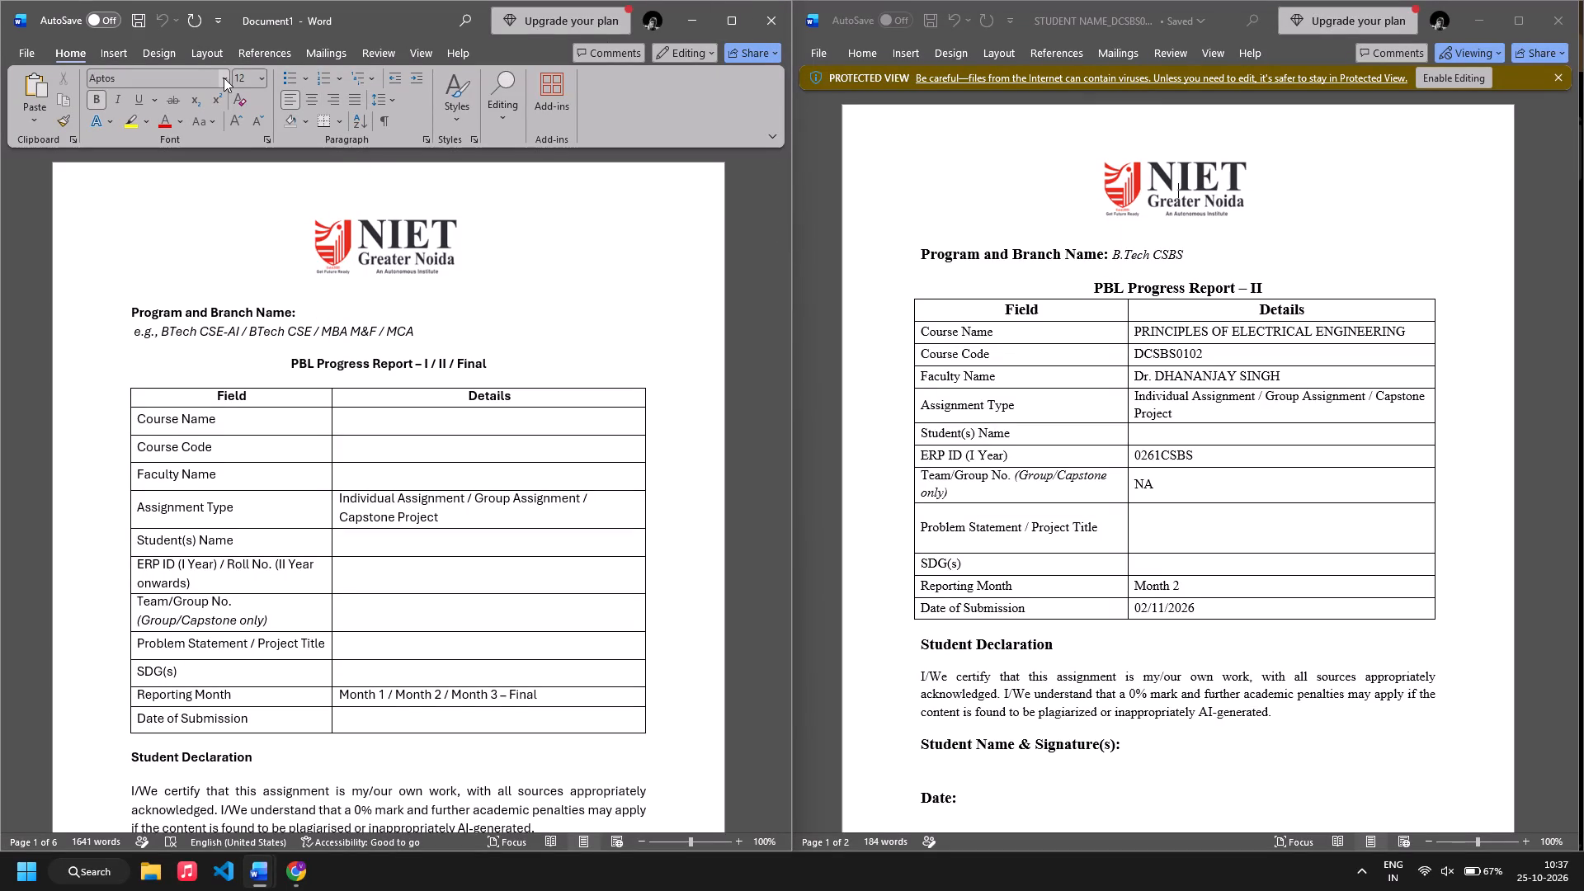
left_click(239, 199)
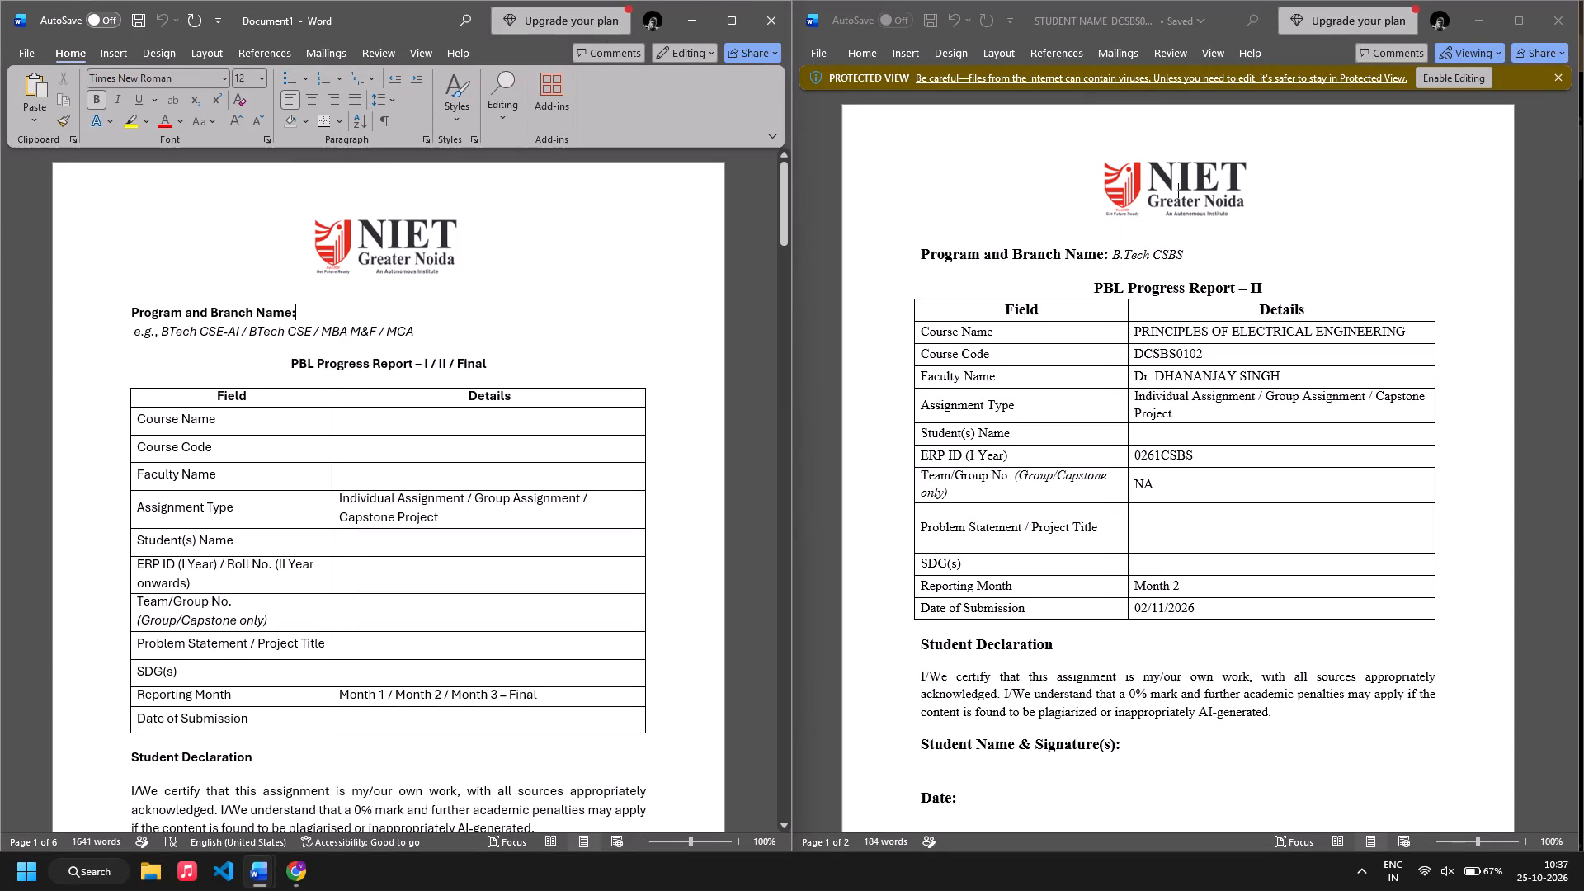
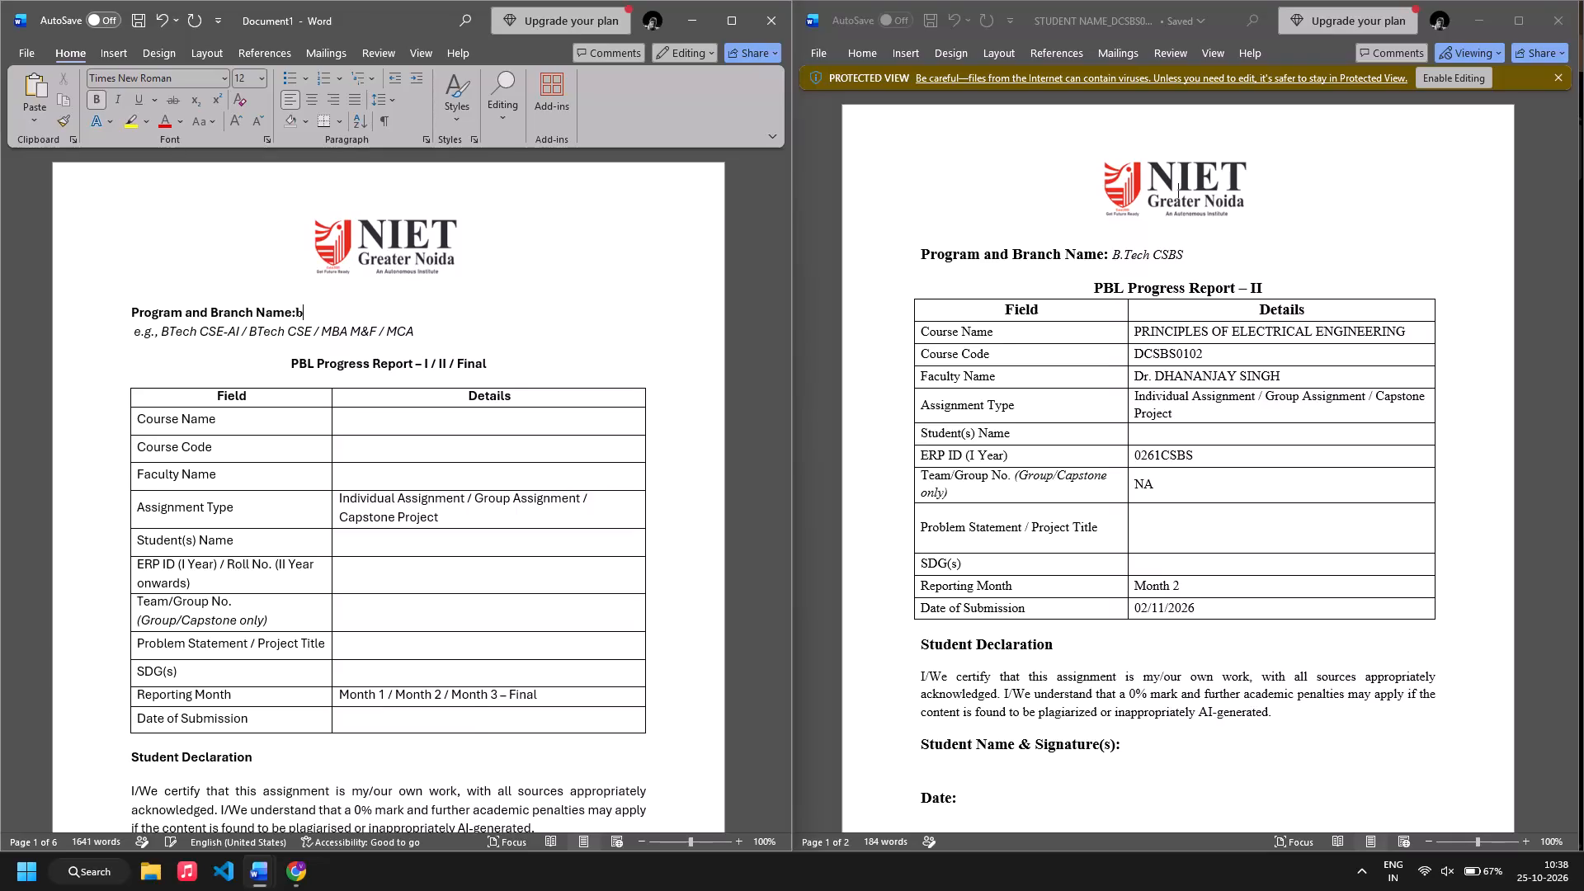
Fill in the "Program and Branch Name:" line of the report copy with "B.Tech CSE-AI" in non-bold text.
key("BackSpace")
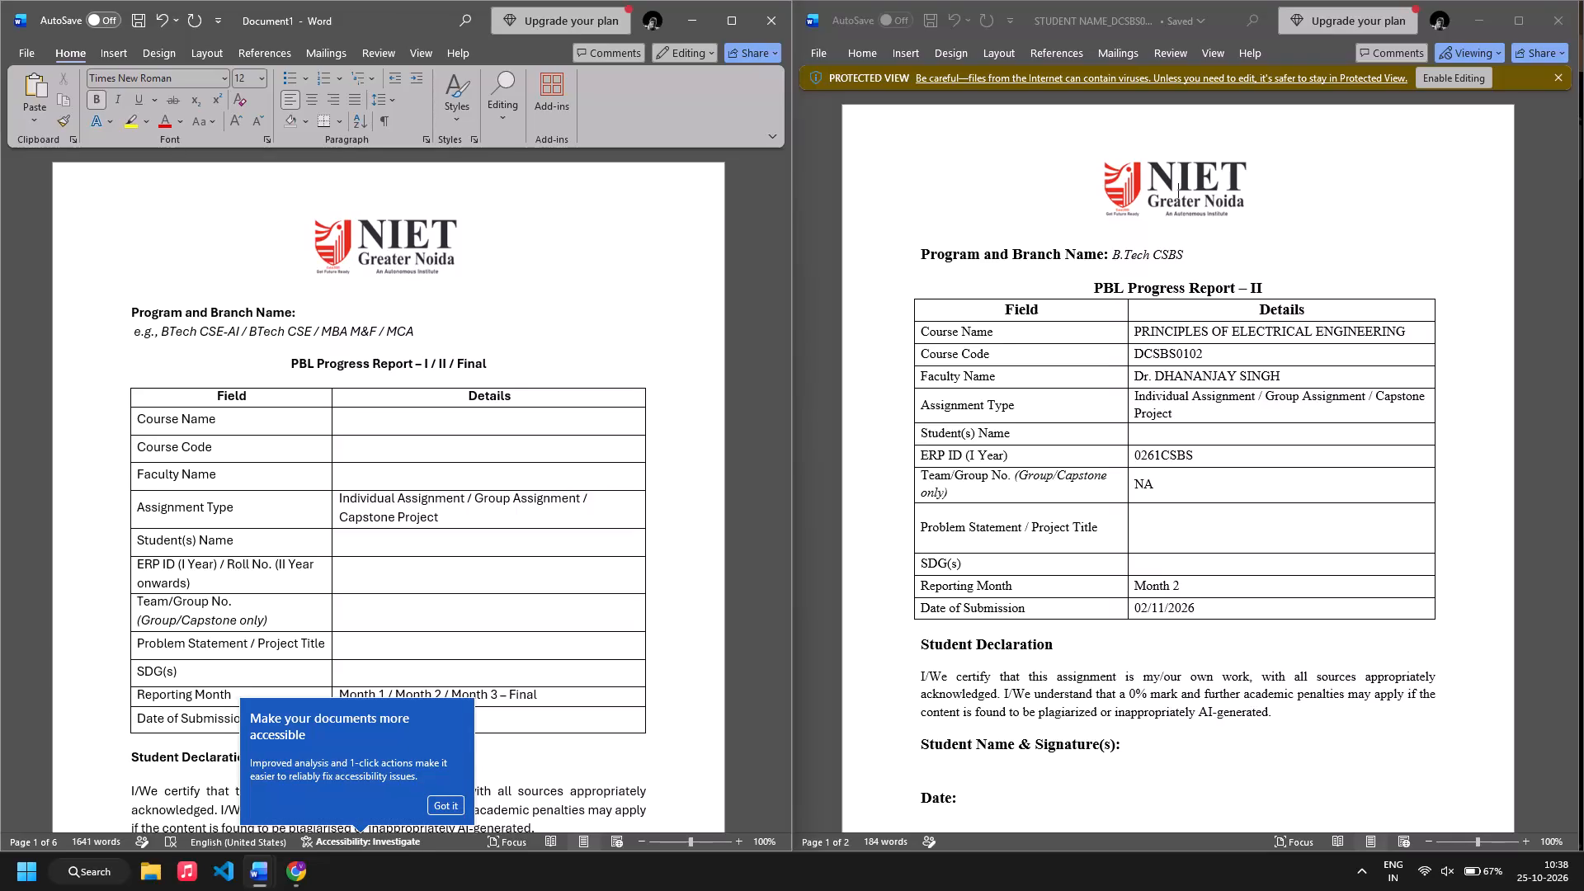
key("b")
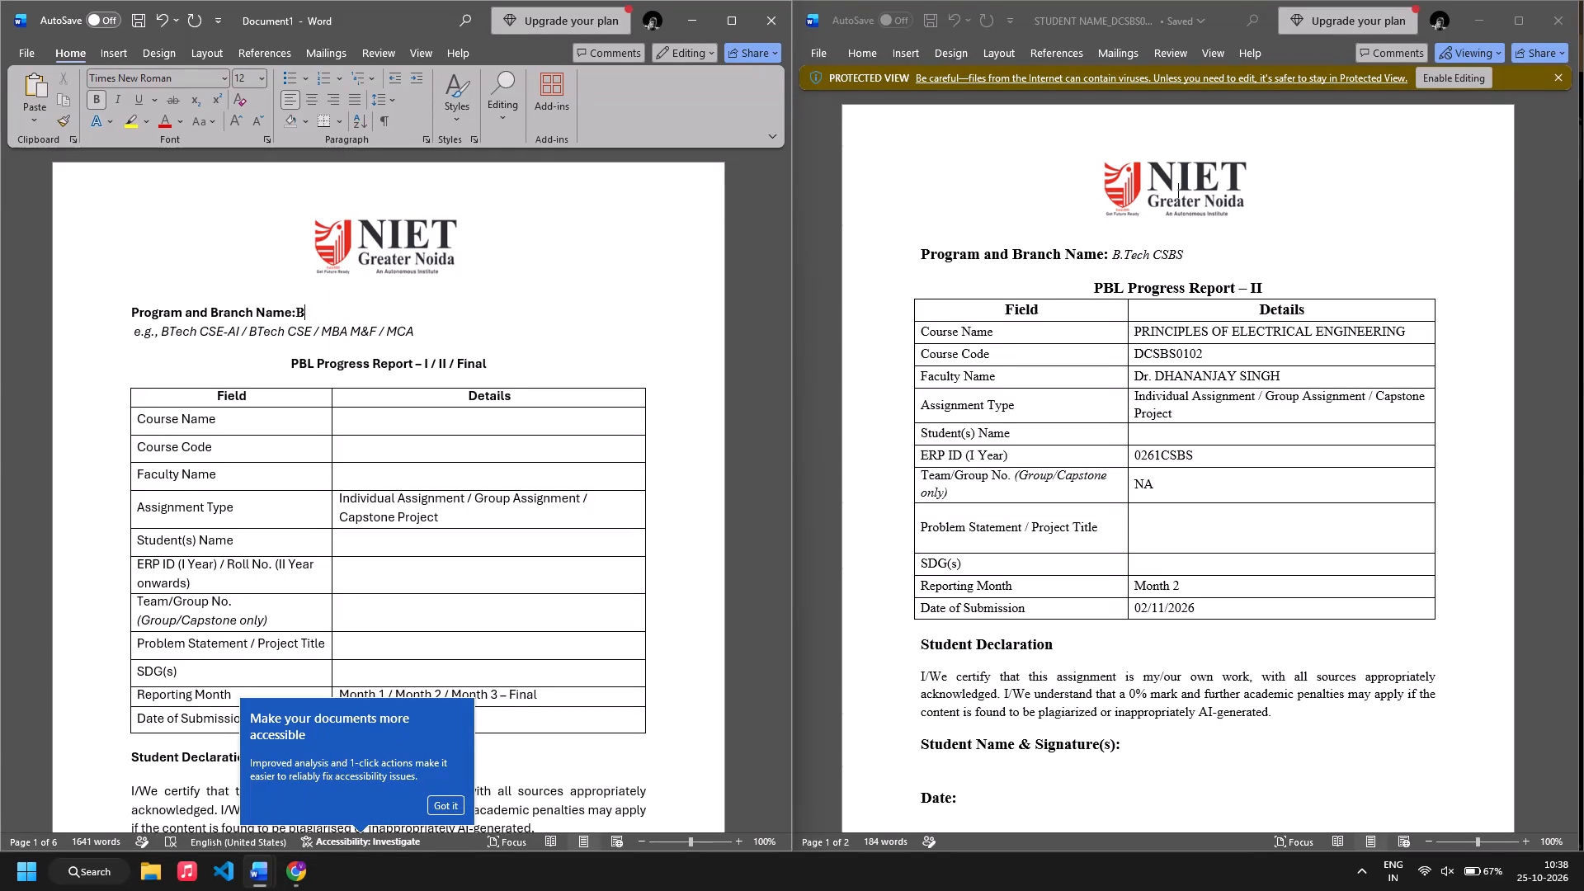
key("BackSpace")
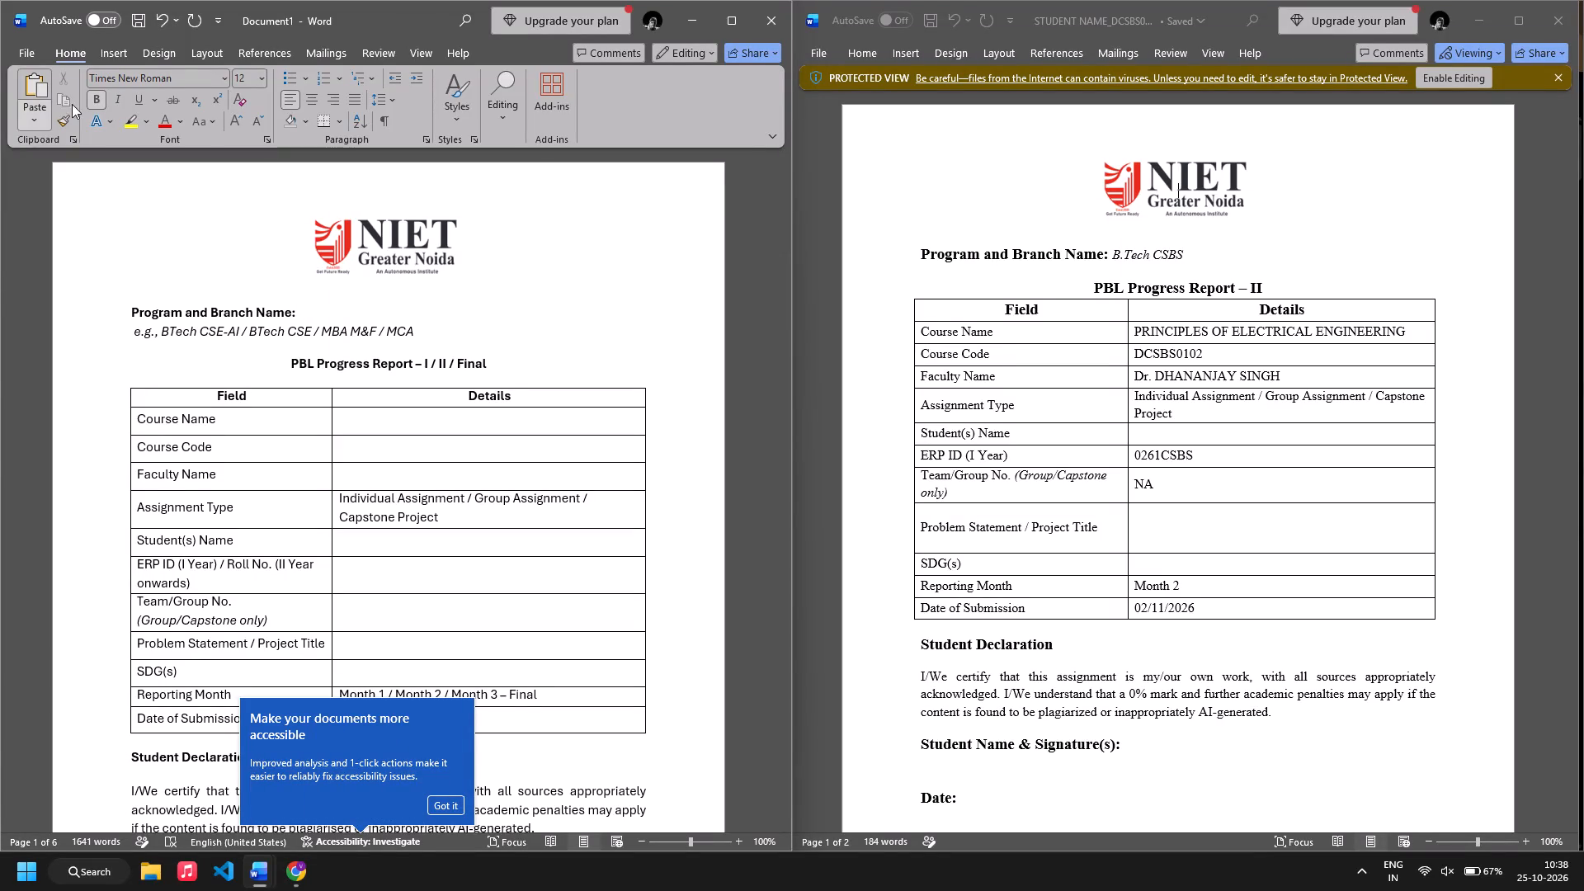
left_click(93, 91)
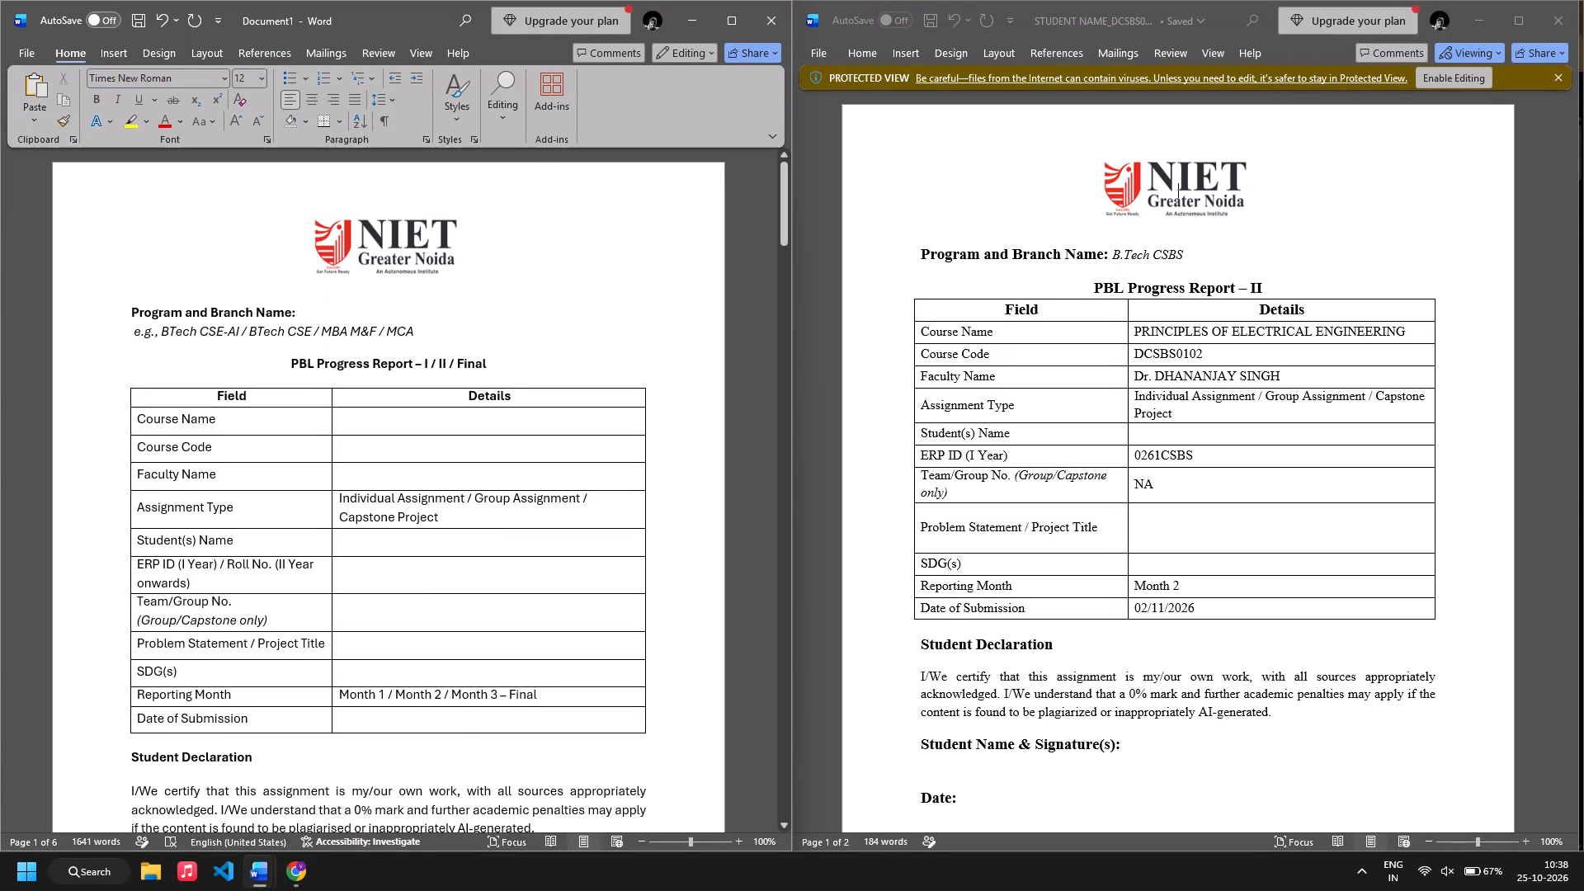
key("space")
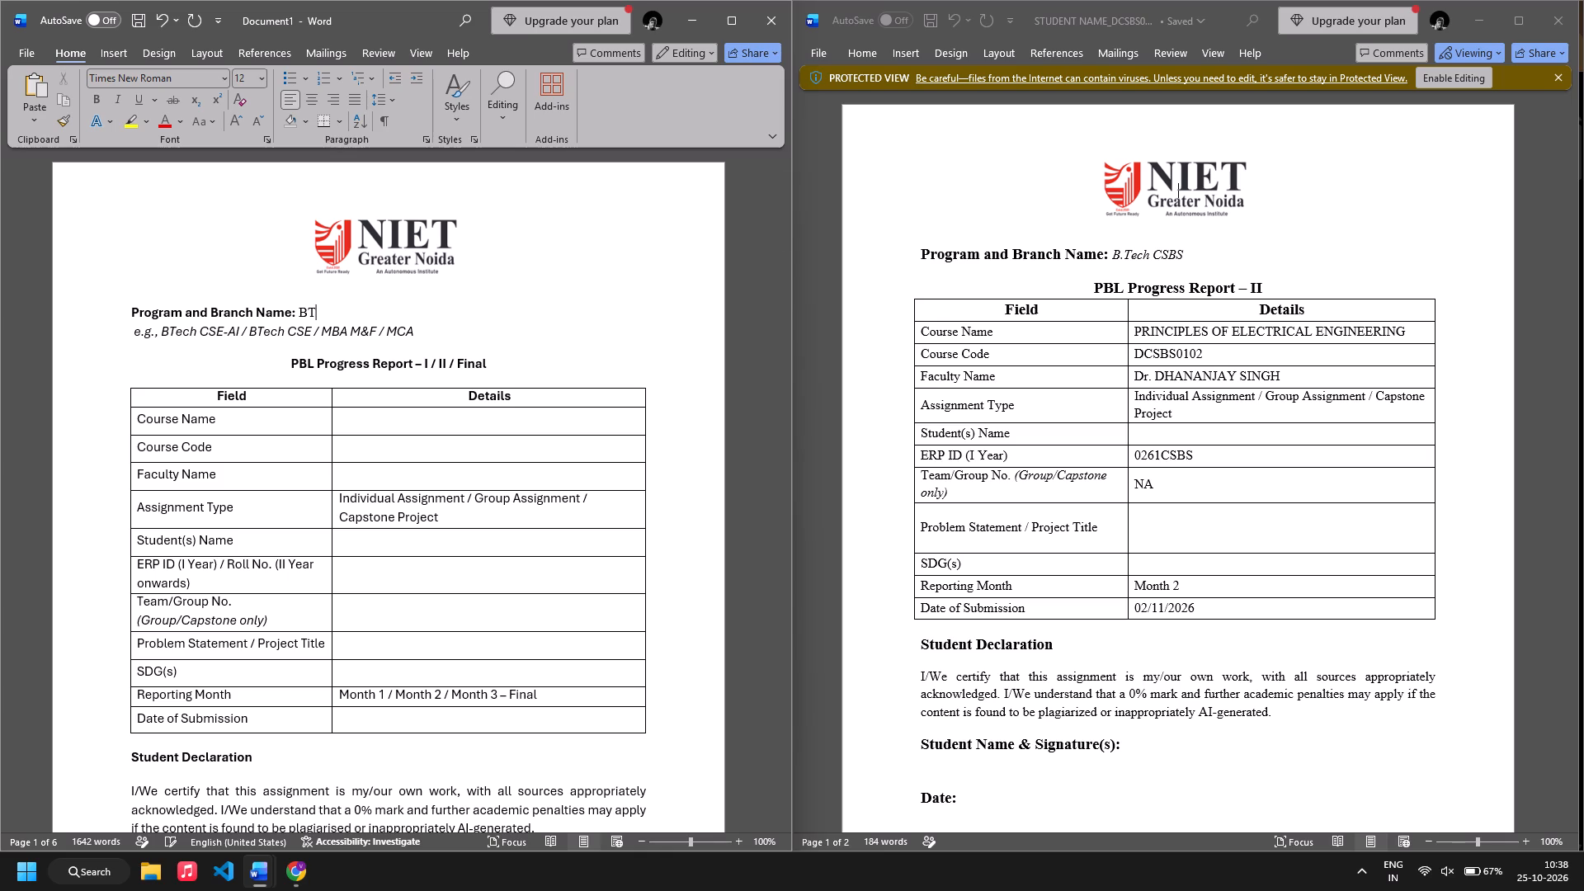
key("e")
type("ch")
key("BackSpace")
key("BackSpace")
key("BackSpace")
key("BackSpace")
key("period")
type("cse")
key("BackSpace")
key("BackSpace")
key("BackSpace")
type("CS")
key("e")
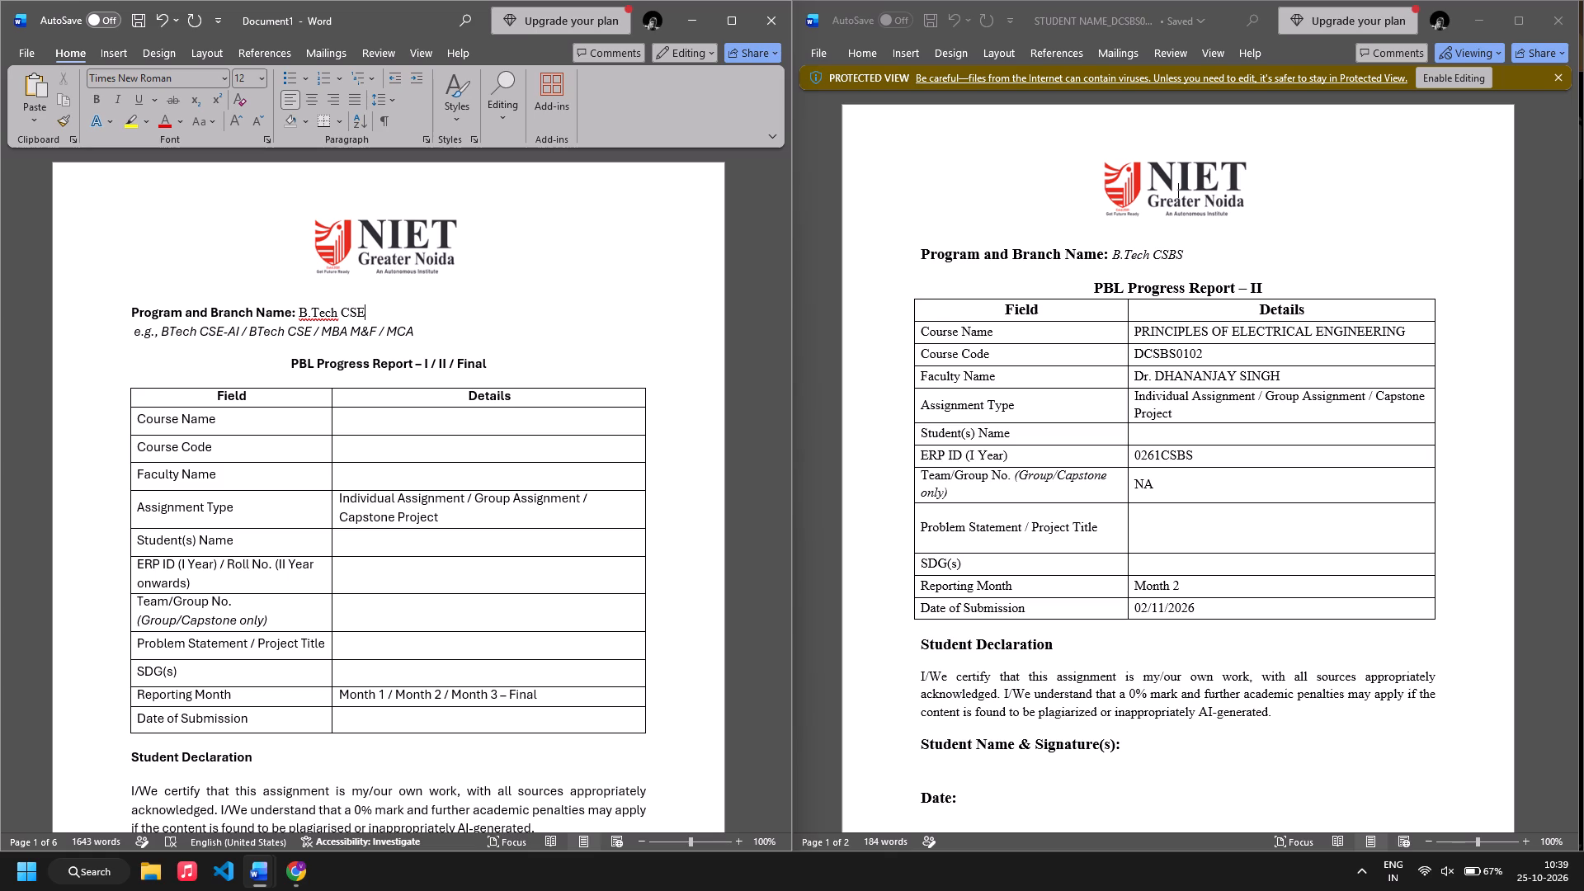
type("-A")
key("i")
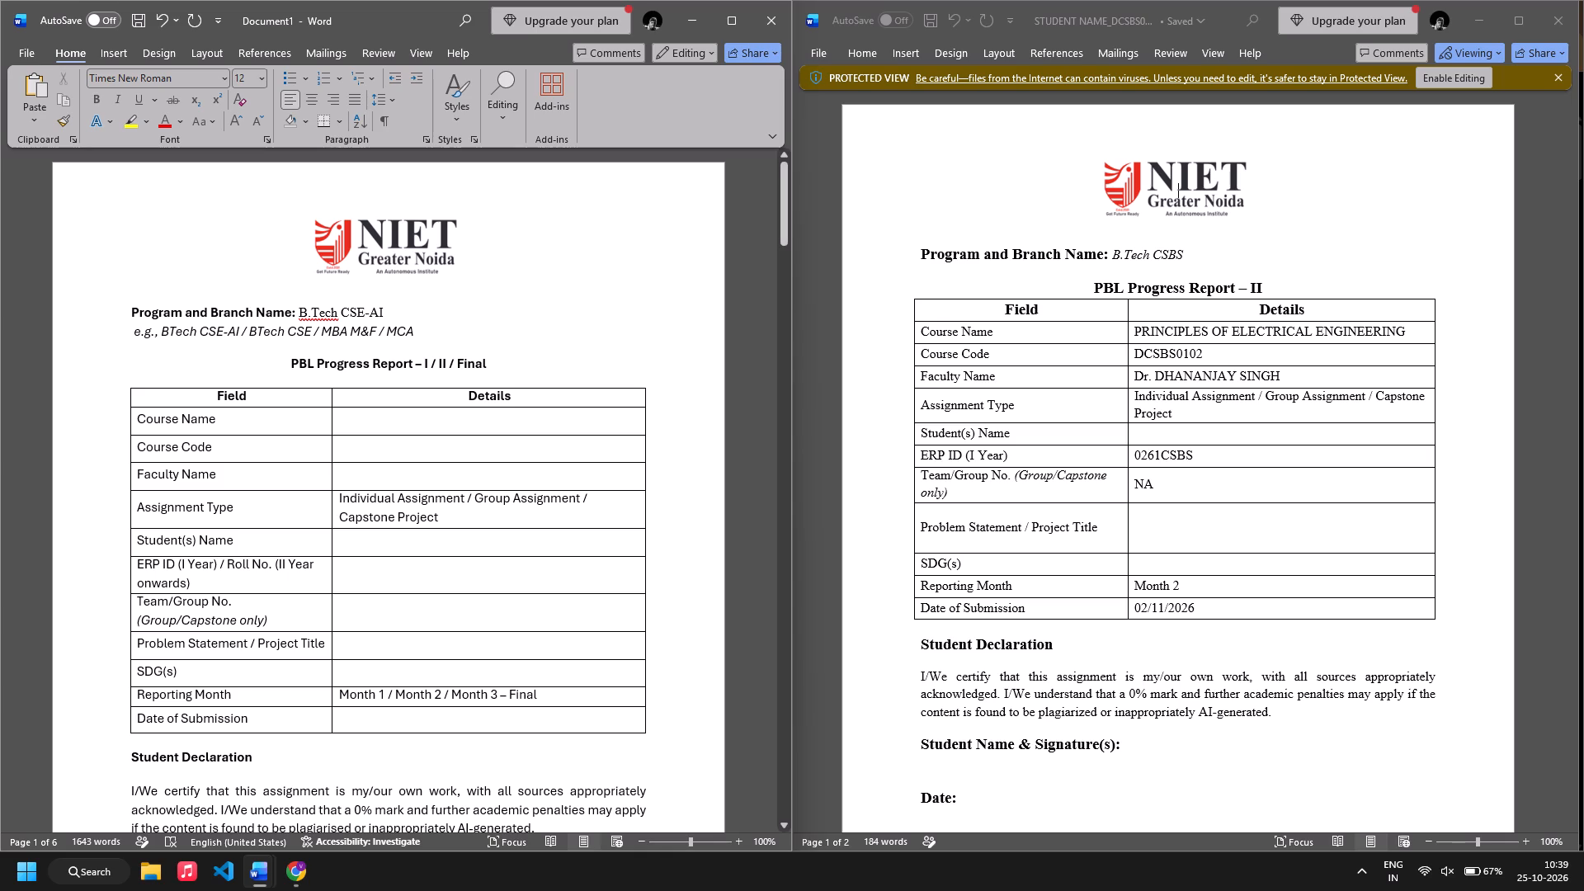
Shorten the report heading above the details table to "PBL Progress Report – I".
left_click(495, 367)
key("BackSpace")
key("BackSpace")
key("BackSpace")
key("BackSpace")
key("BackSpace")
key("BackSpace")
key("BackSpace")
key("BackSpace")
key("BackSpace")
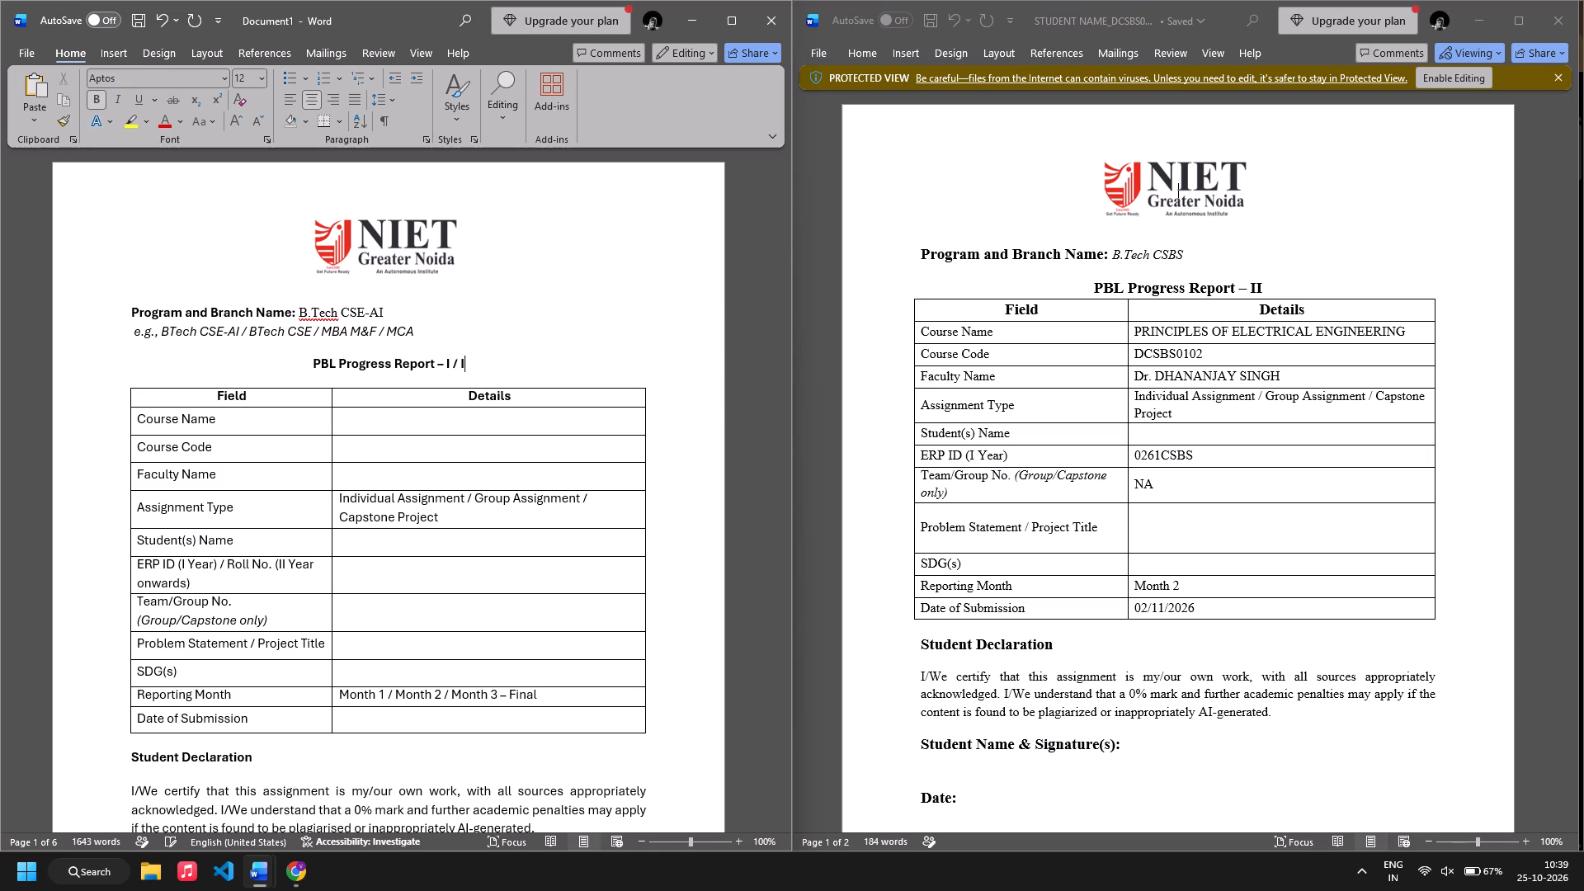
key("BackSpace")
key("BackSpace")
key("BackSpace")
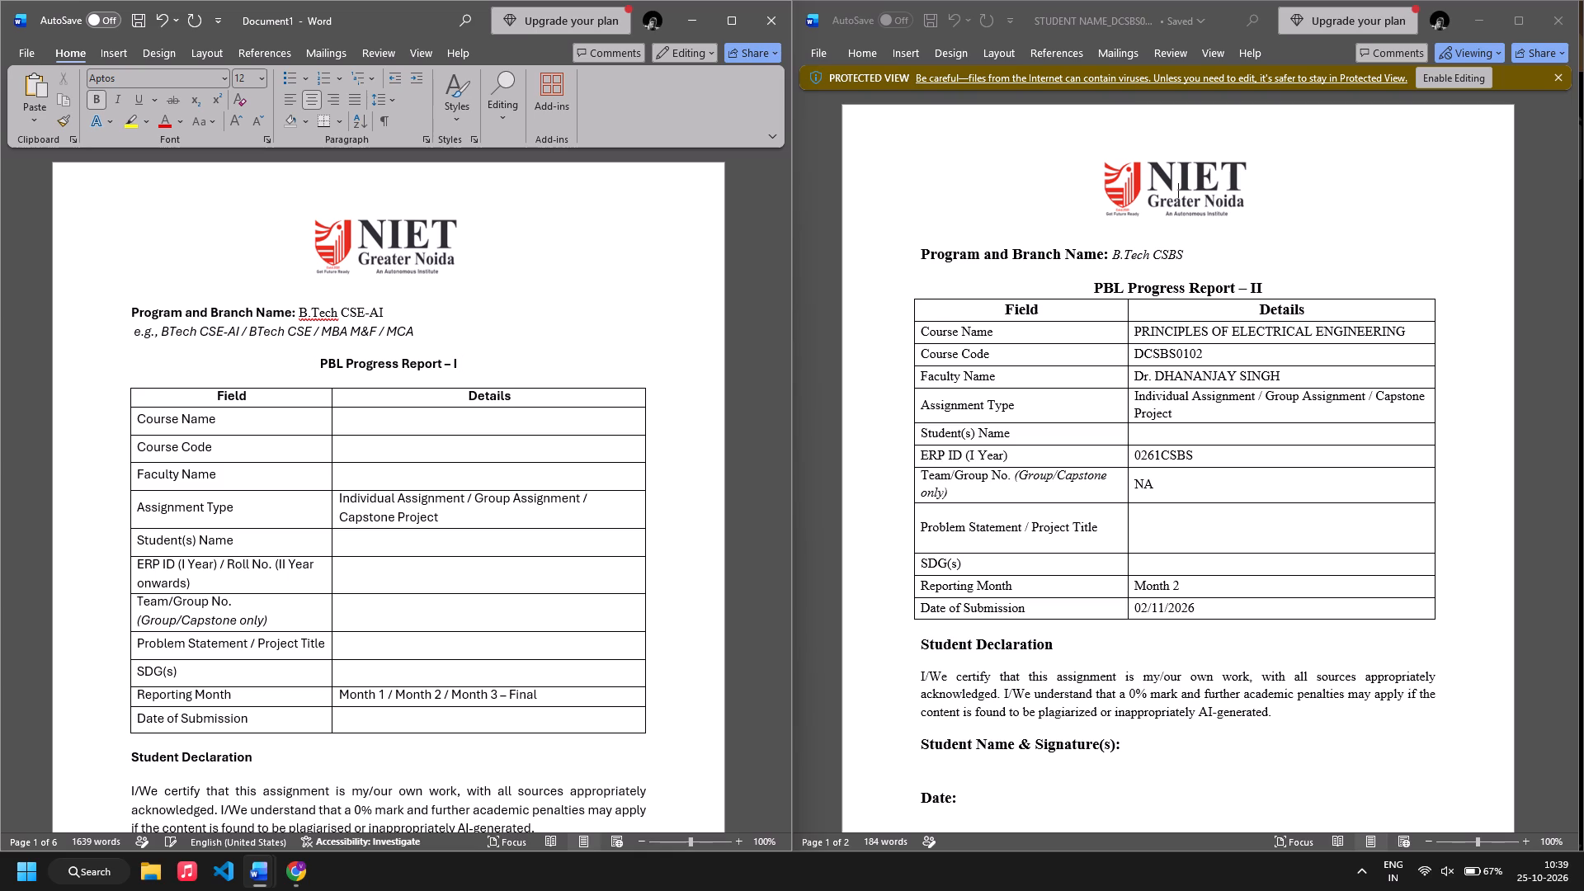
left_click(470, 432)
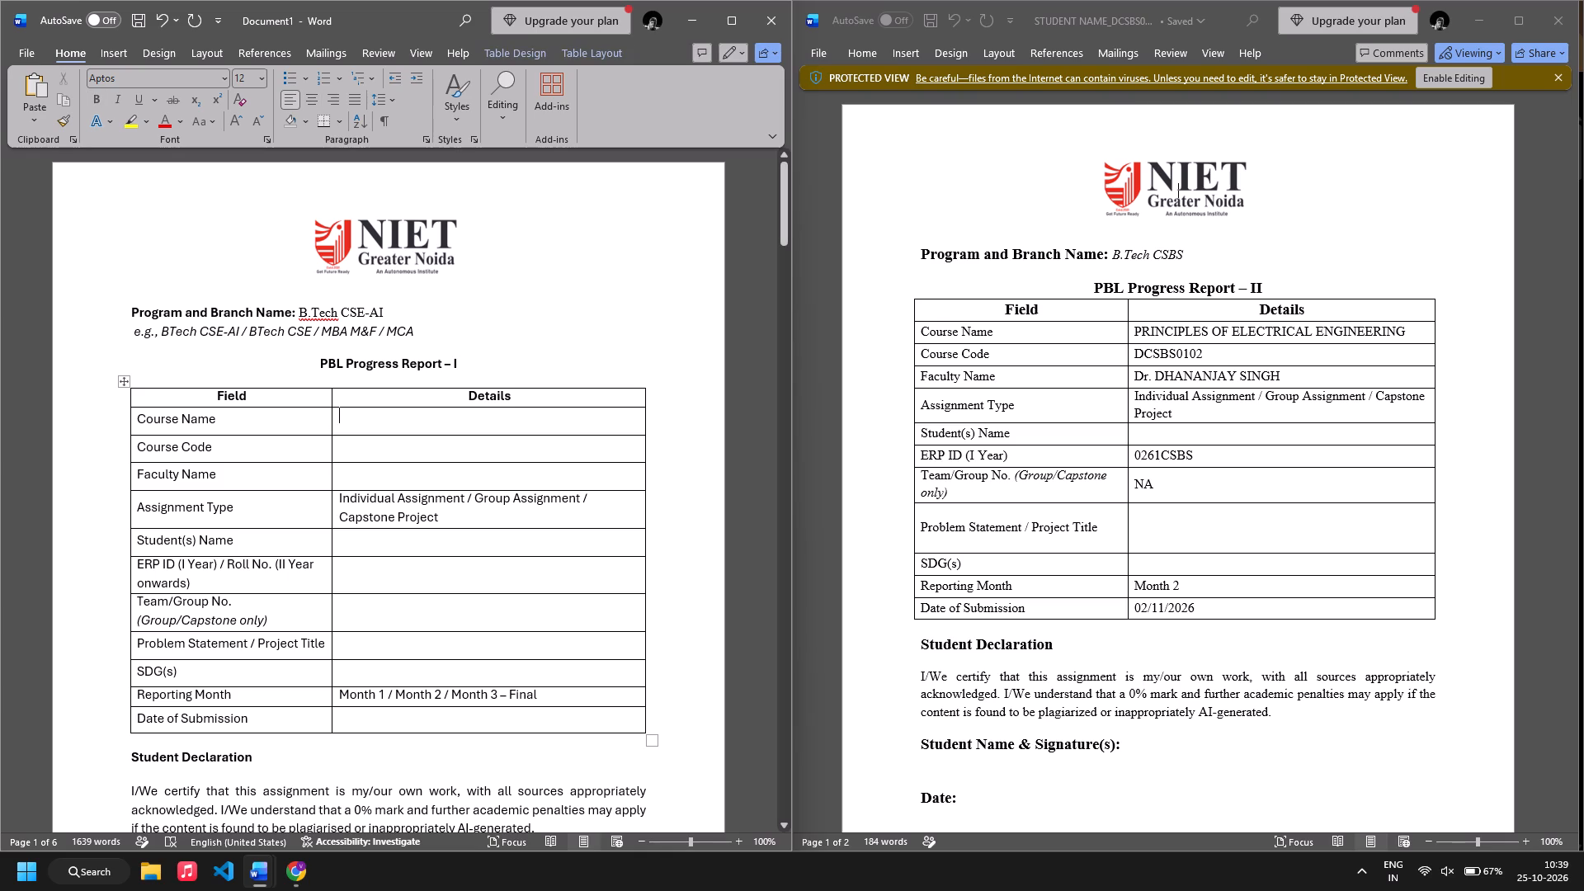
left_click(456, 365)
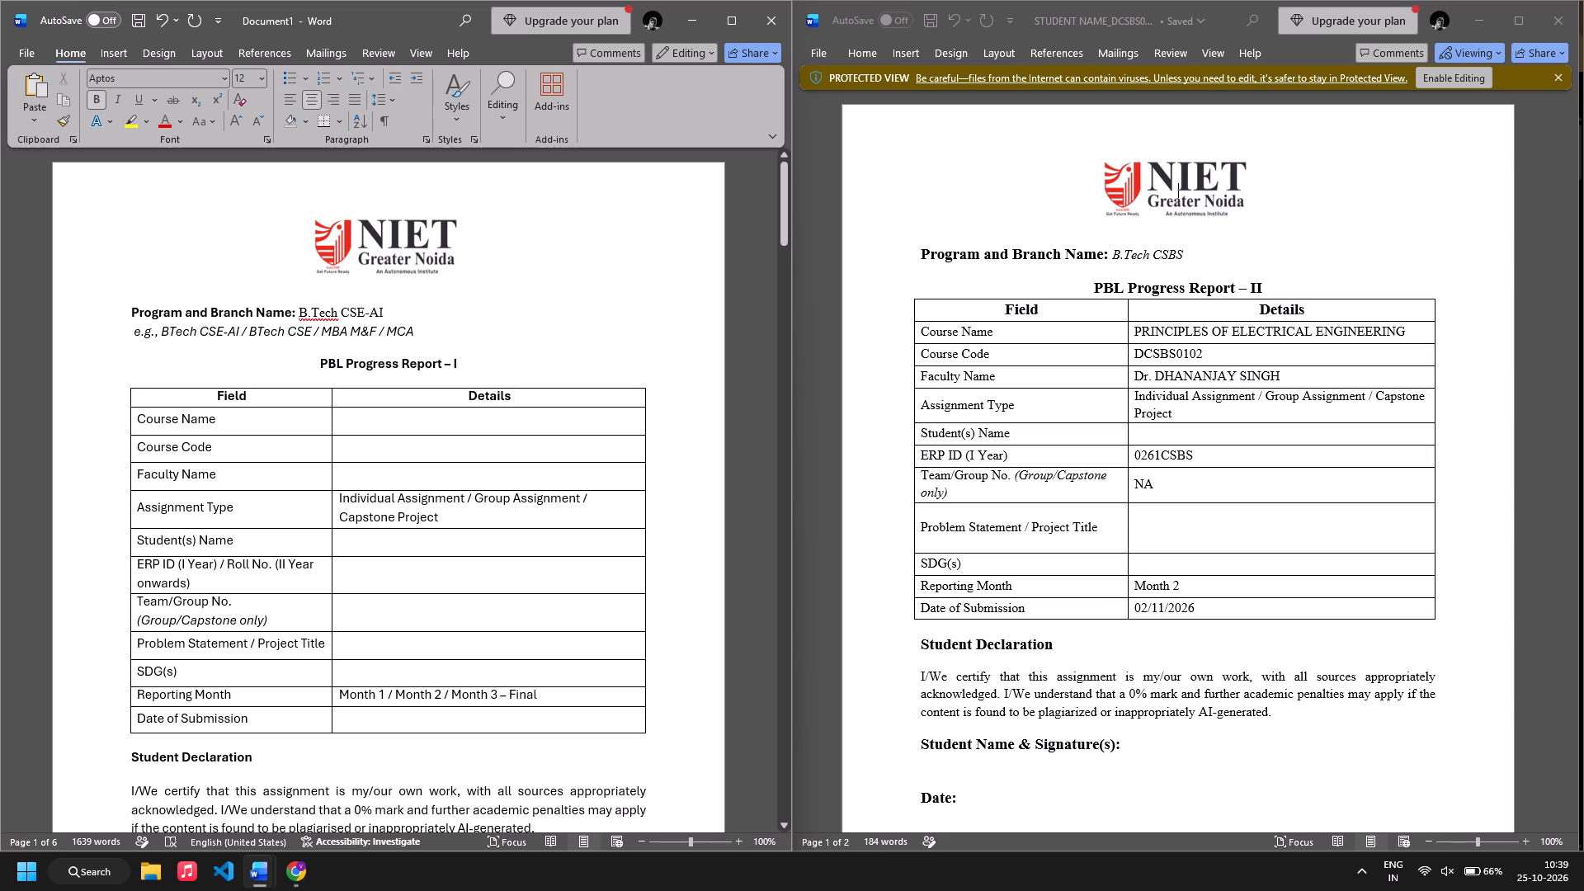
Set the font to Times New Roman for all text from the "Program and Branch Name:" line to the document's end.
left_click_drag(125, 307, 285, 334)
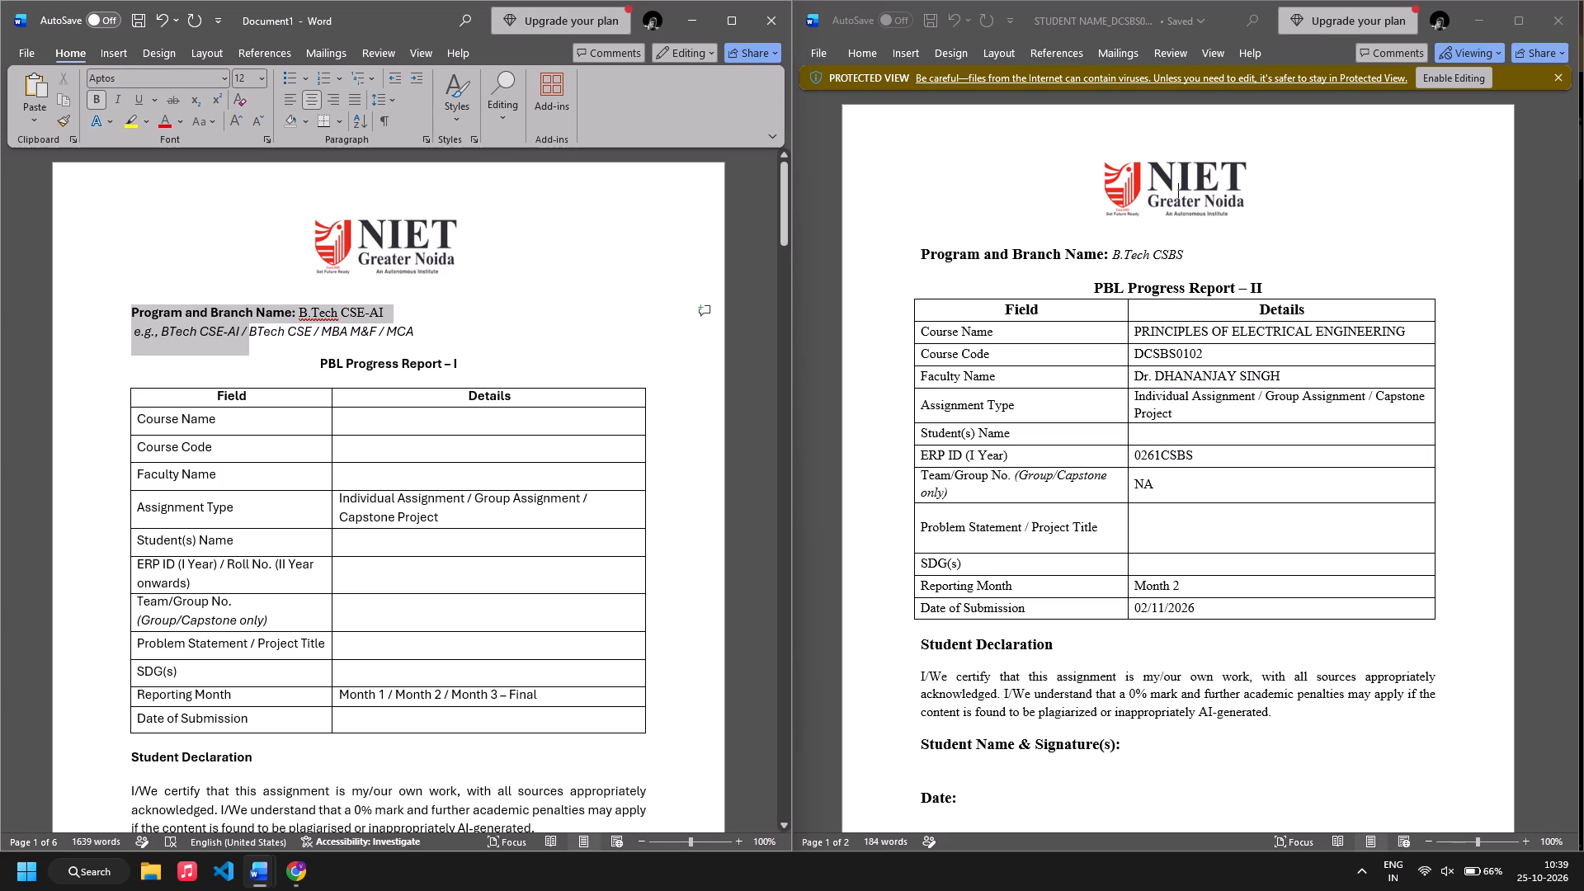
left_click_drag(285, 334, 587, 890)
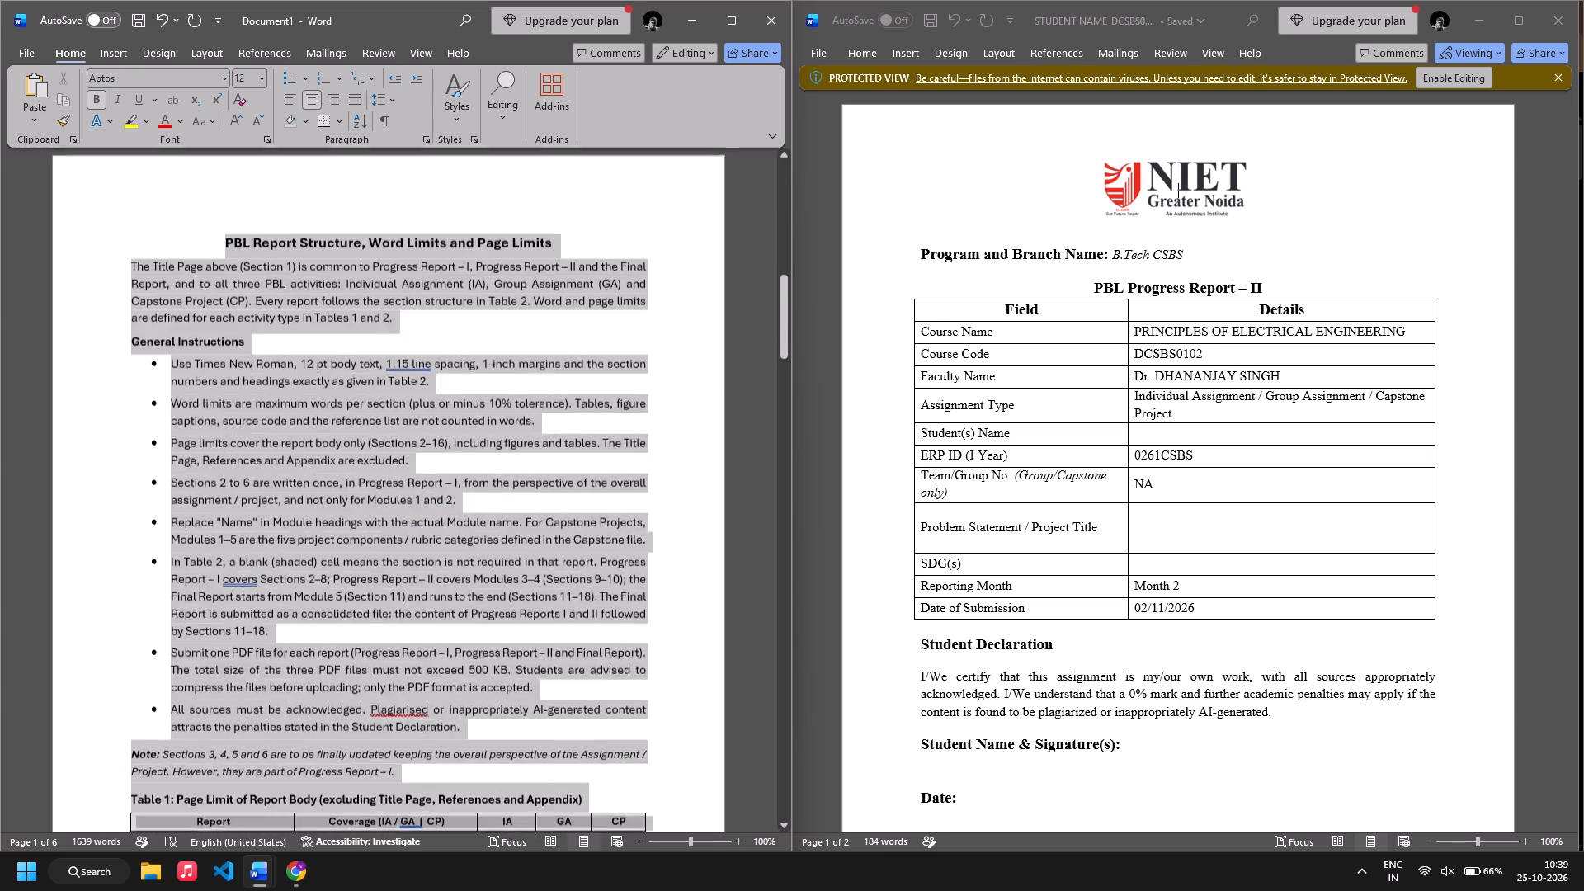
left_click_drag(587, 890, 585, 890)
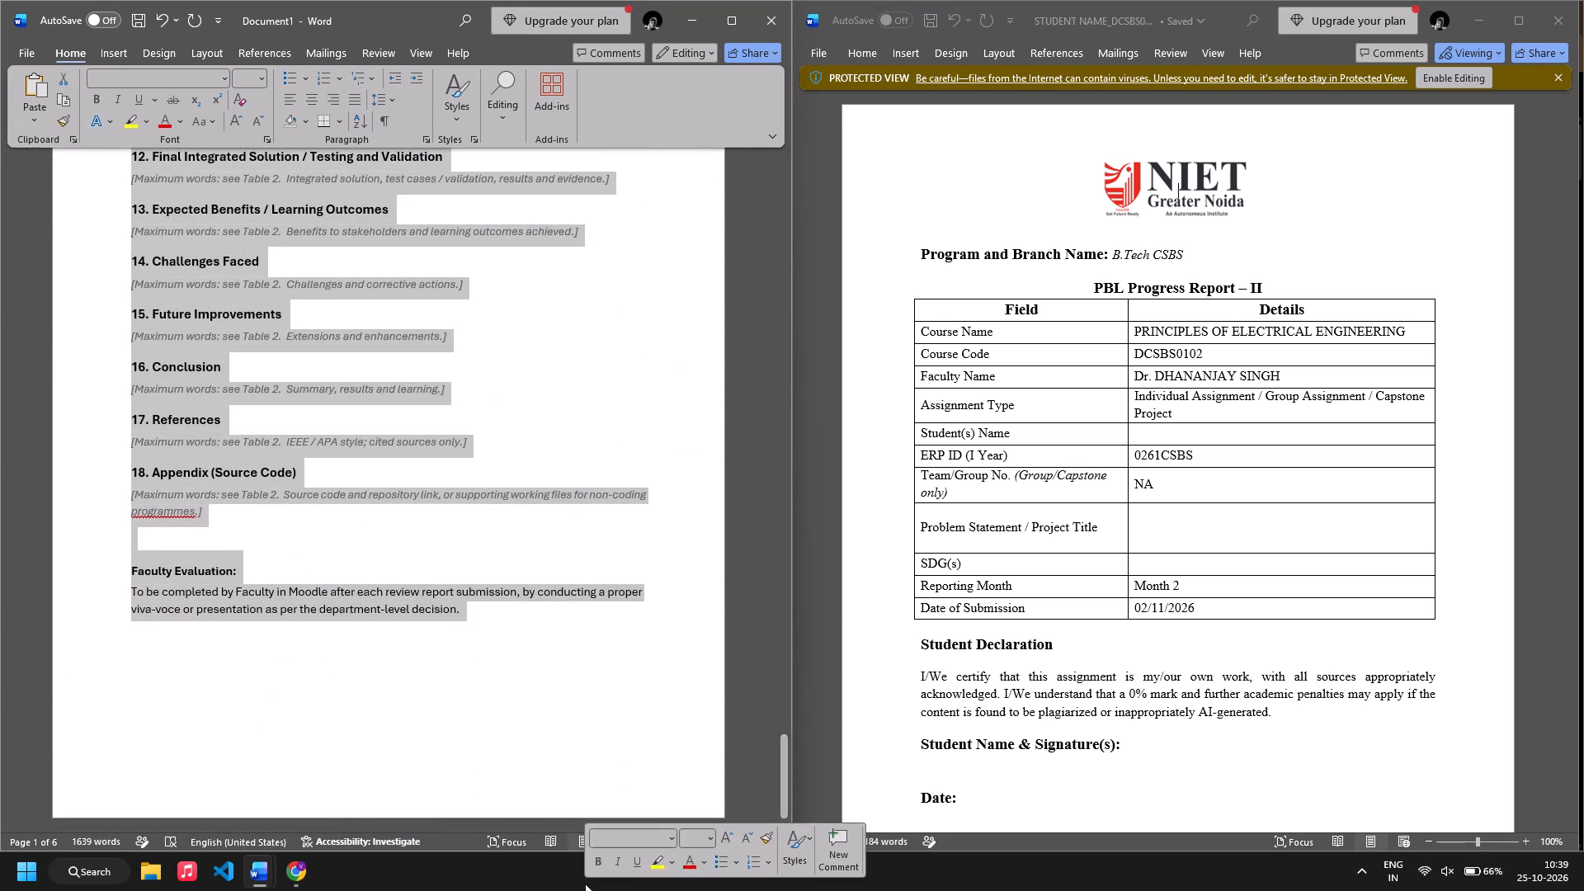
left_click(221, 77)
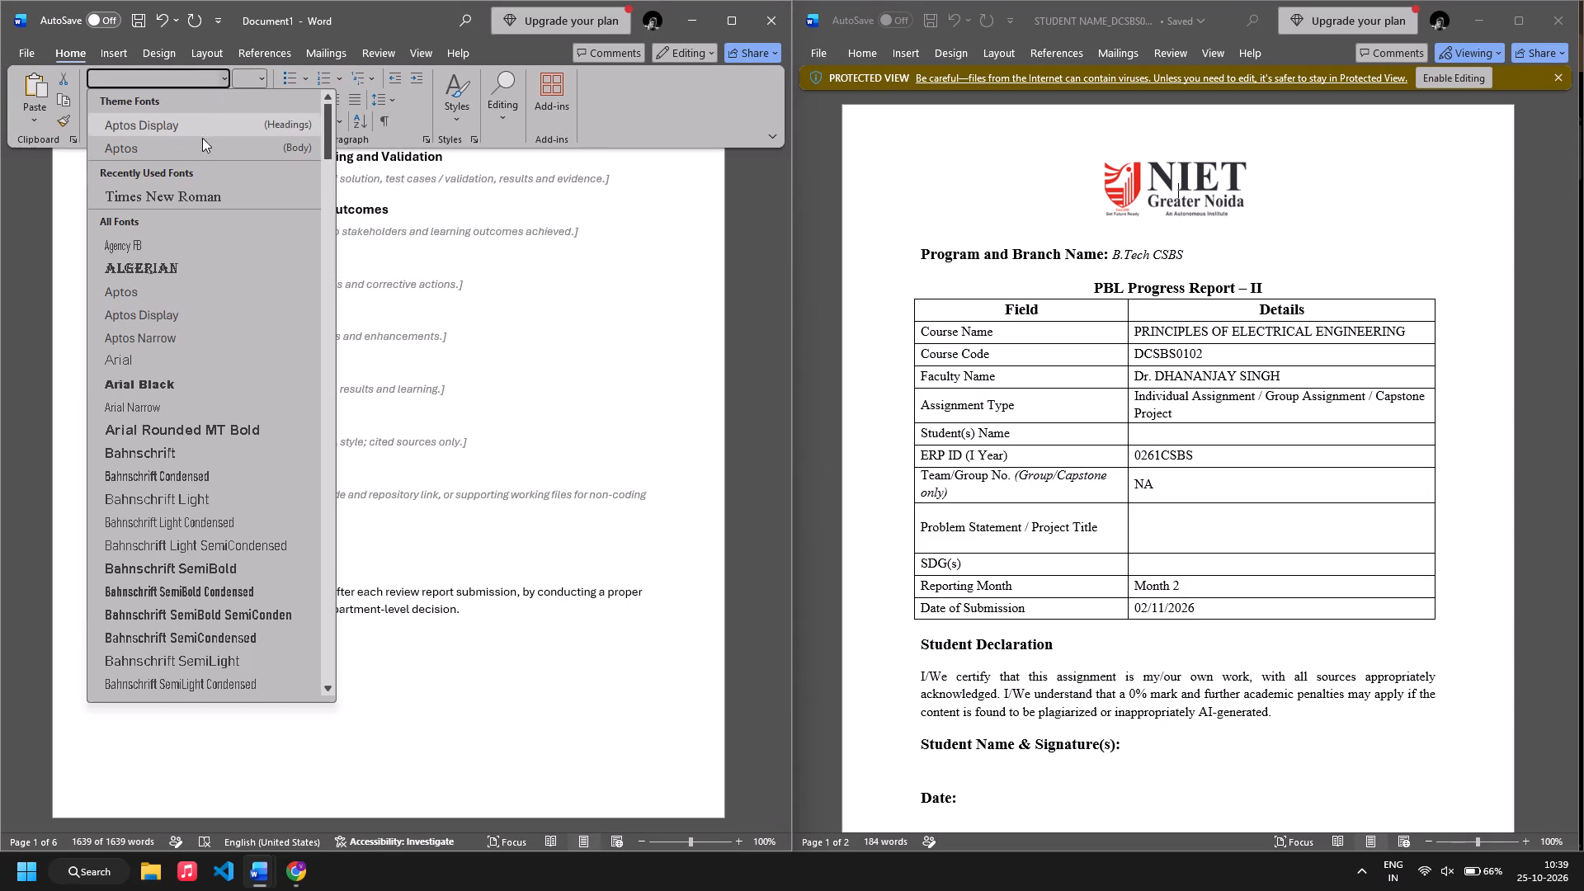
left_click(185, 201)
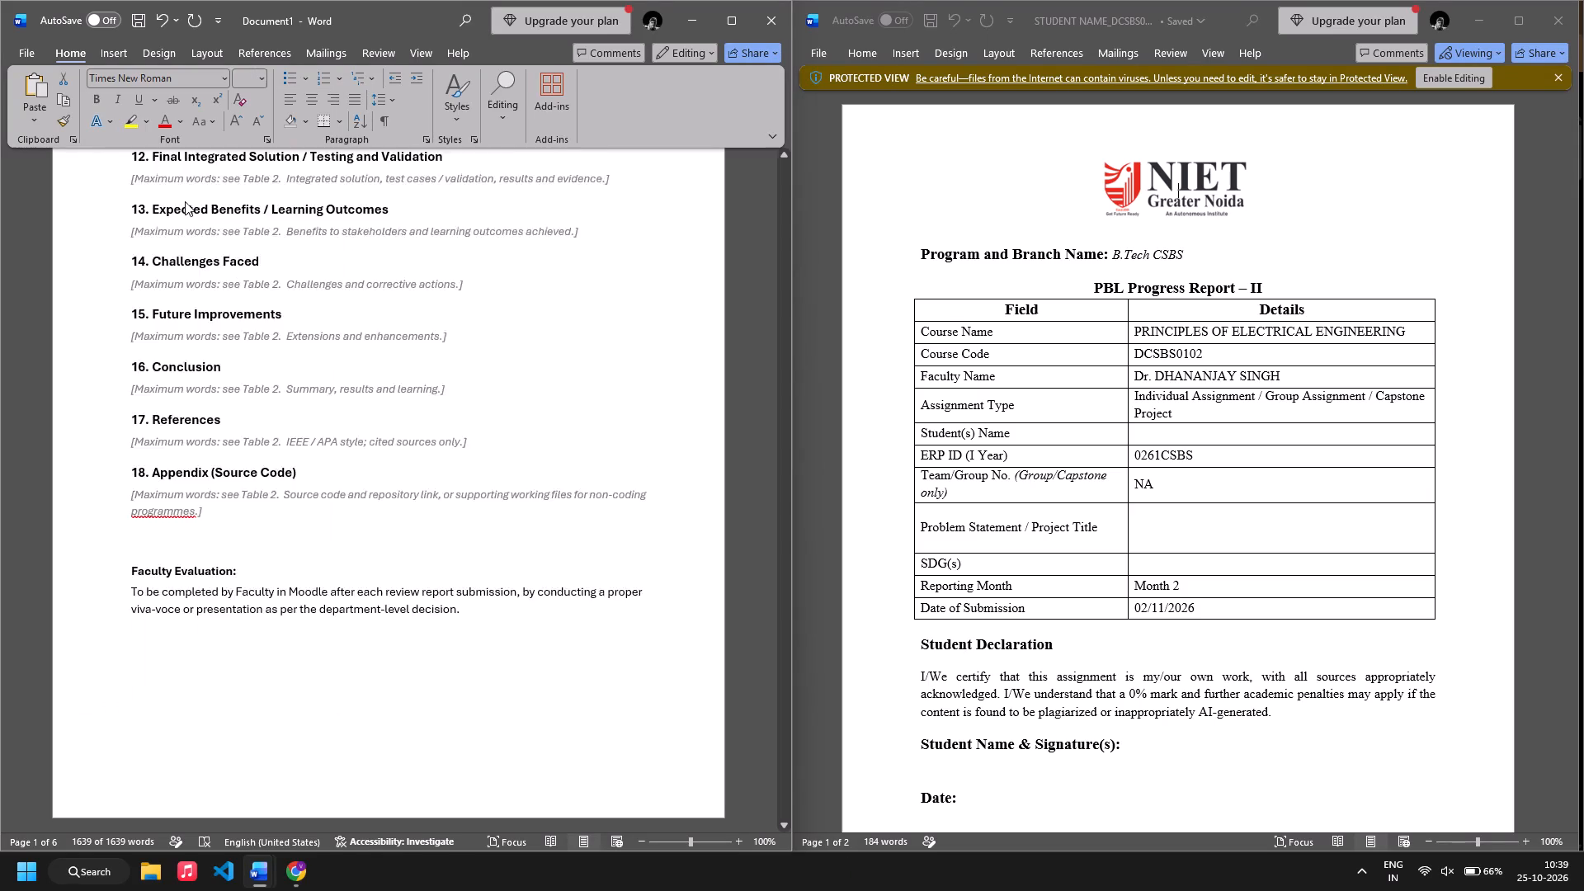
scroll(487, 290, "up", 20)
scroll(487, 290, "up", 2)
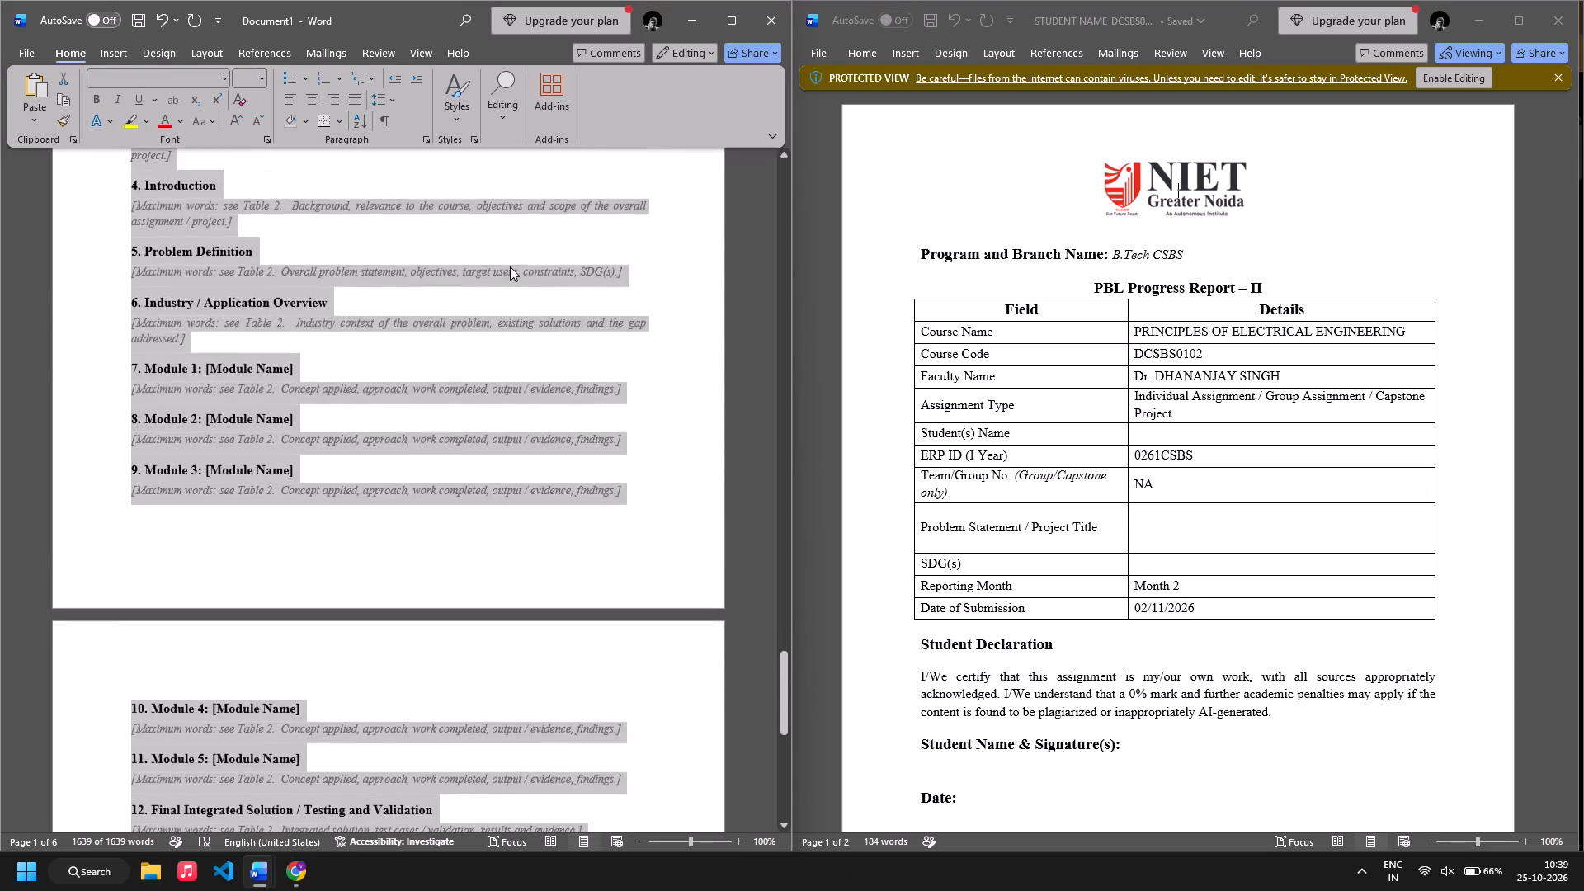
scroll(510, 266, "up", 3)
scroll(514, 261, "up", 20)
scroll(514, 261, "up", 15)
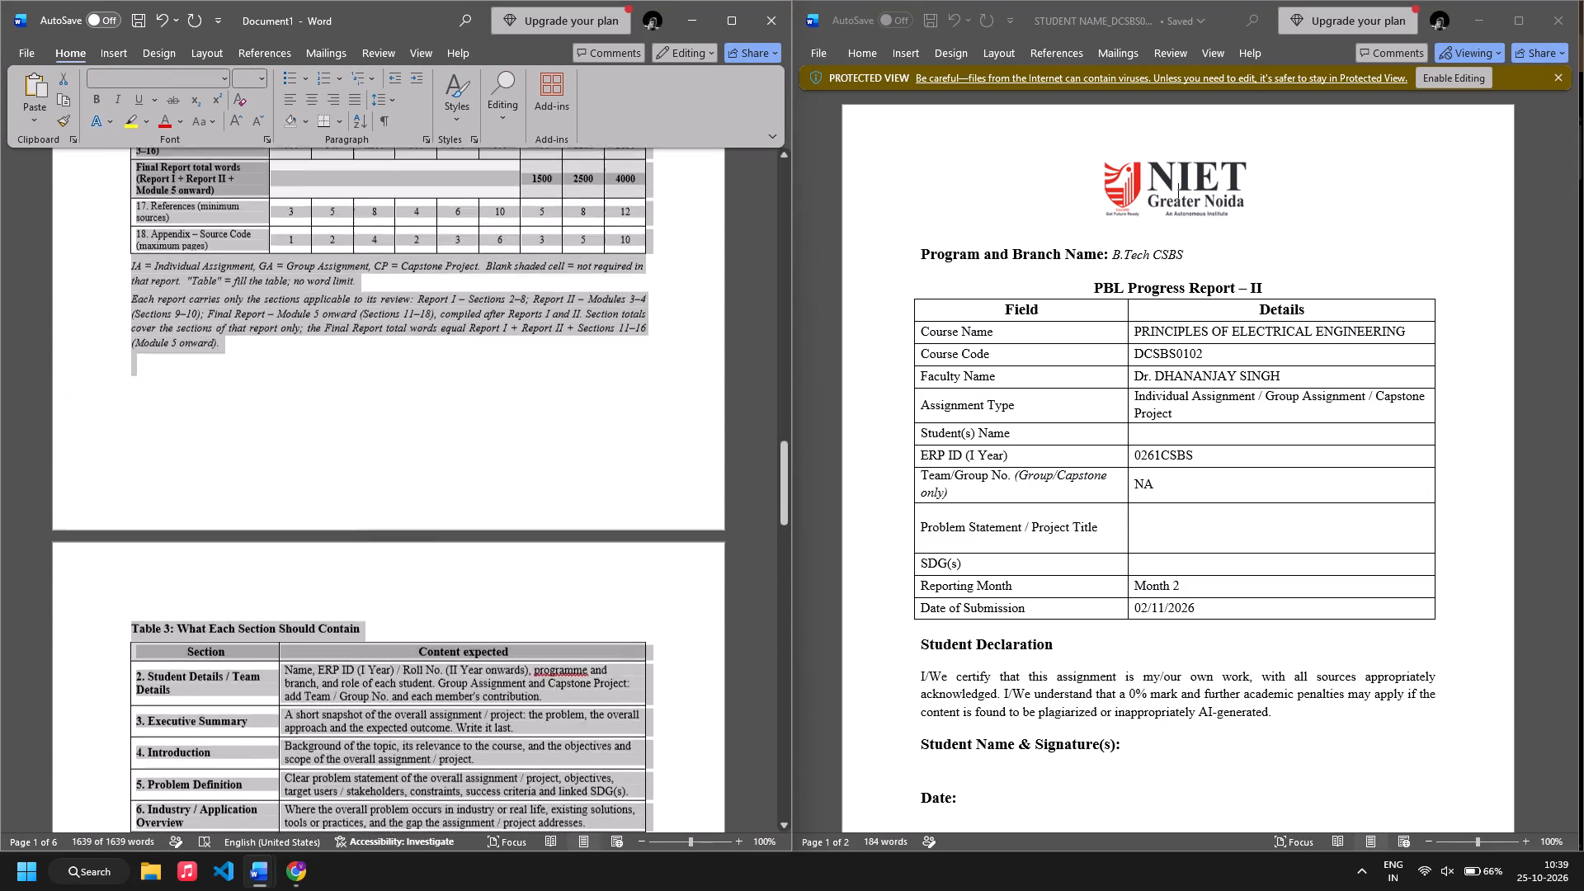
scroll(546, 243, "up", 9)
scroll(1458, 82, "up", 7)
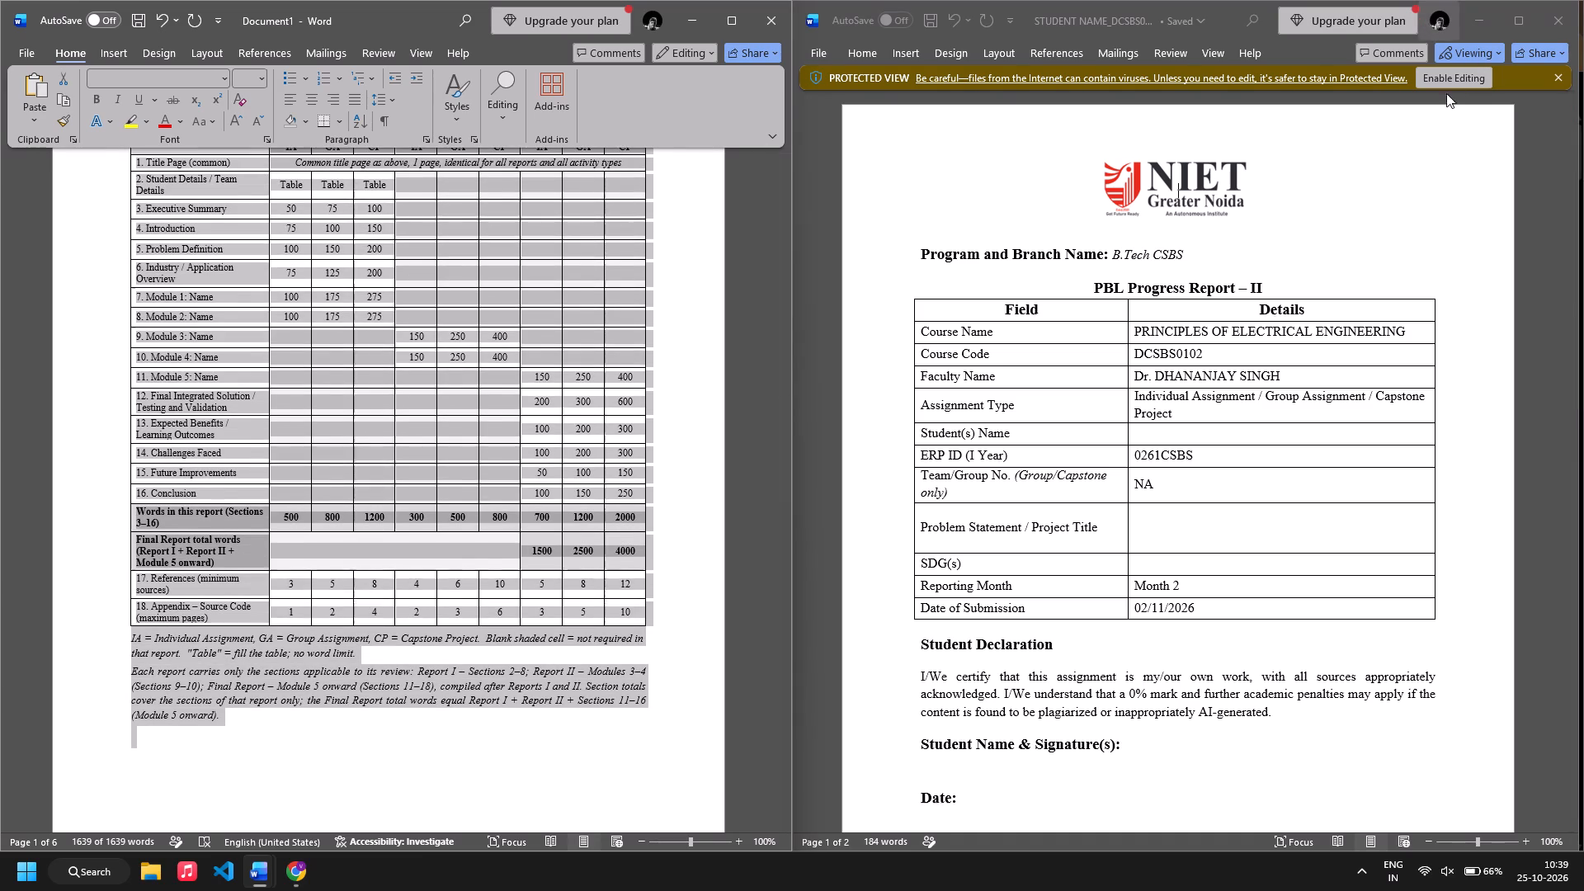
scroll(685, 183, "up", 8)
scroll(559, 163, "up", 8)
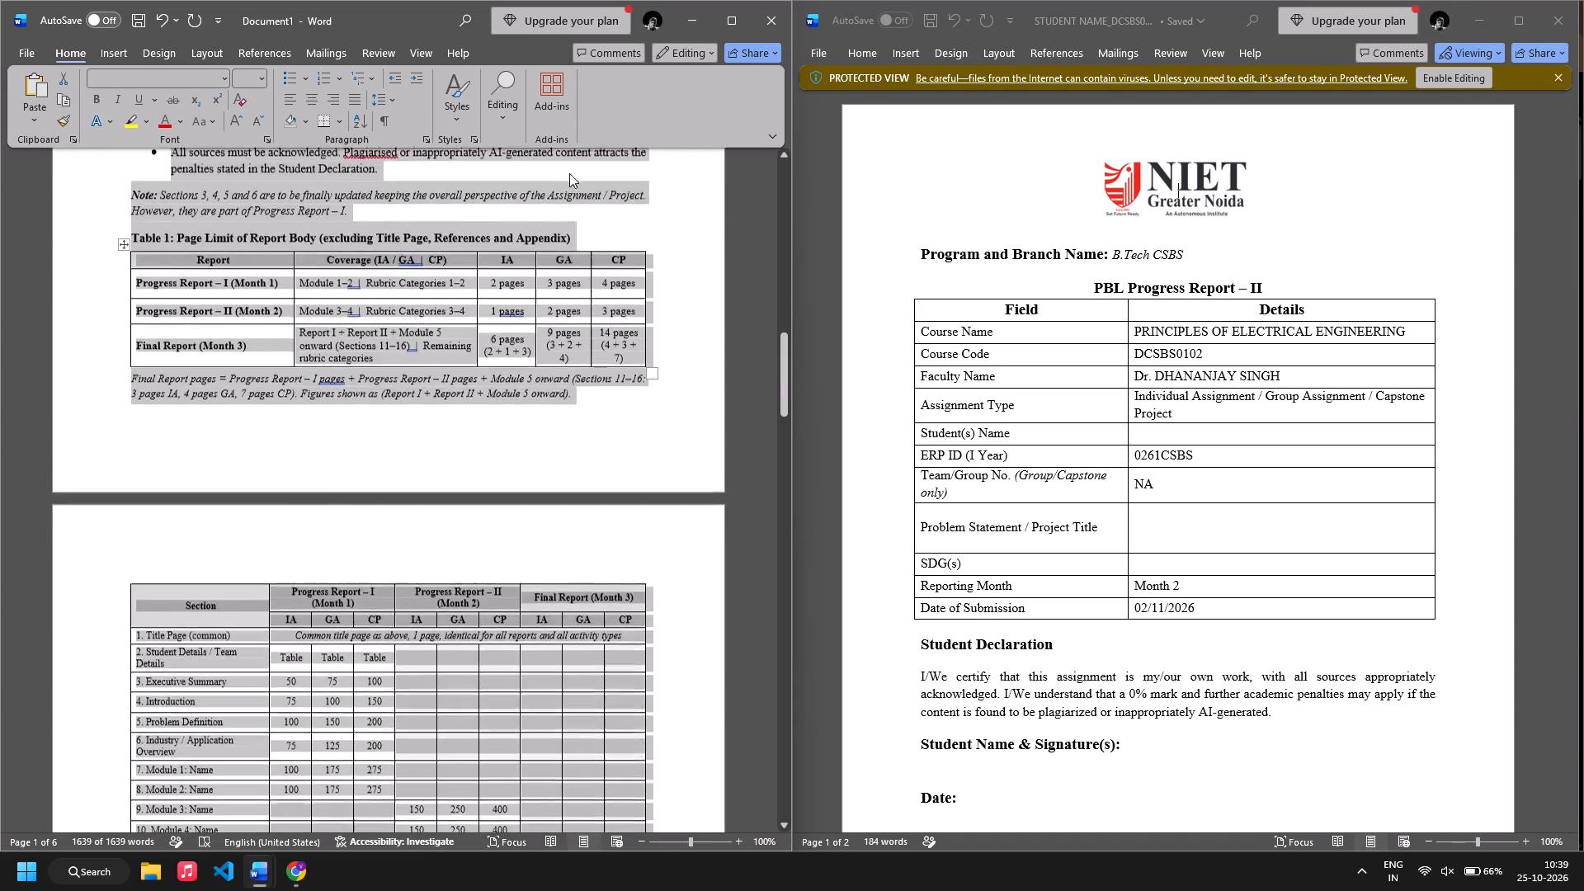
scroll(569, 173, "up", 12)
left_click_drag(782, 310, 785, 172)
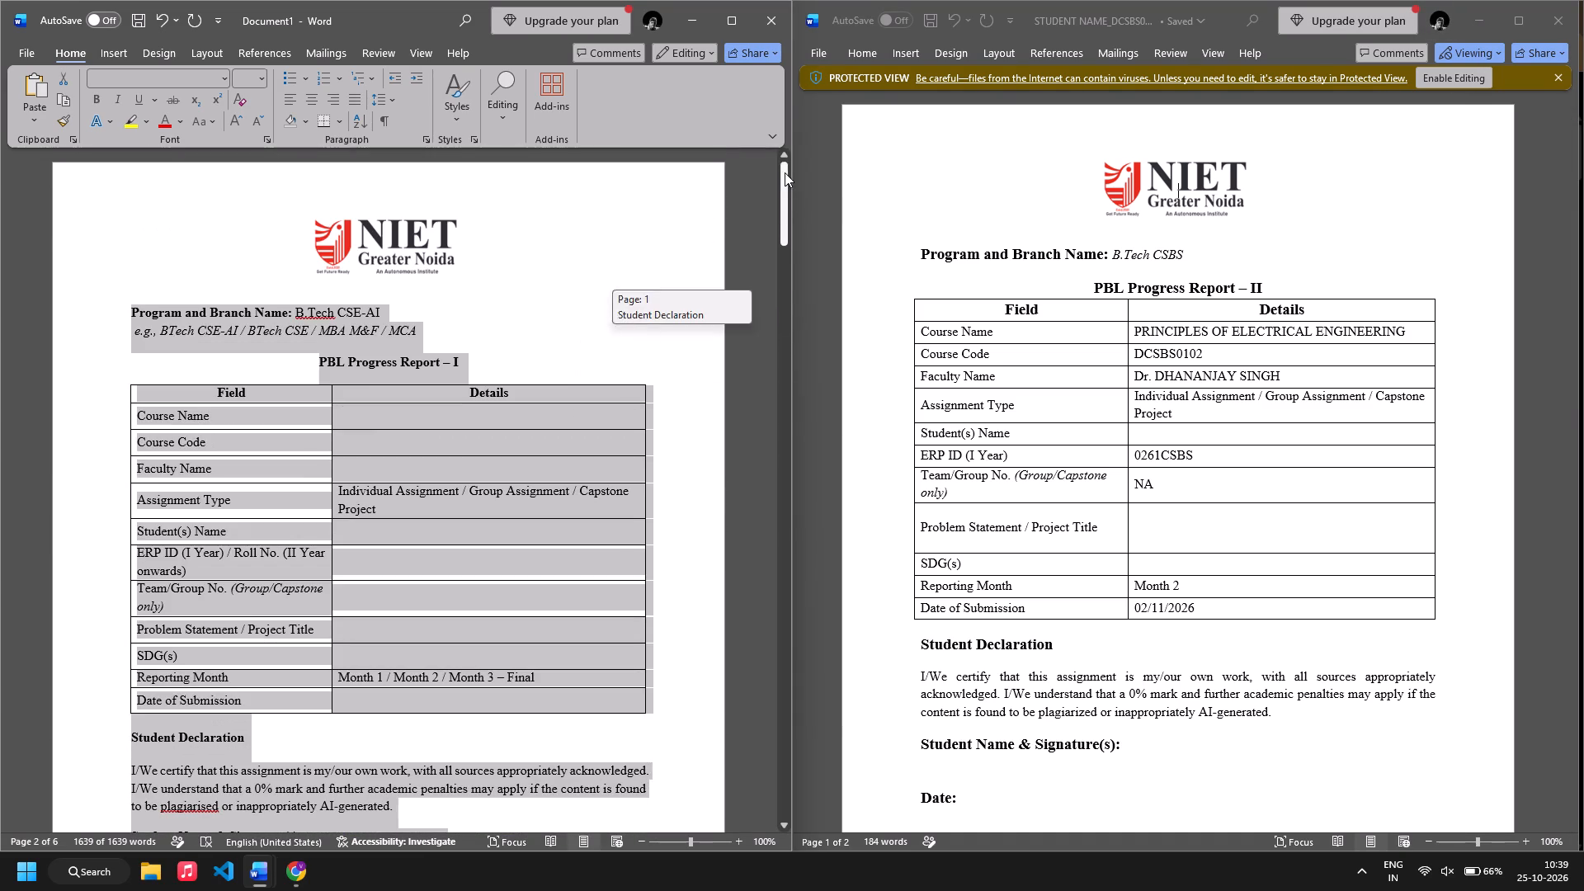
left_click_drag(785, 172, 786, 163)
left_click(643, 304)
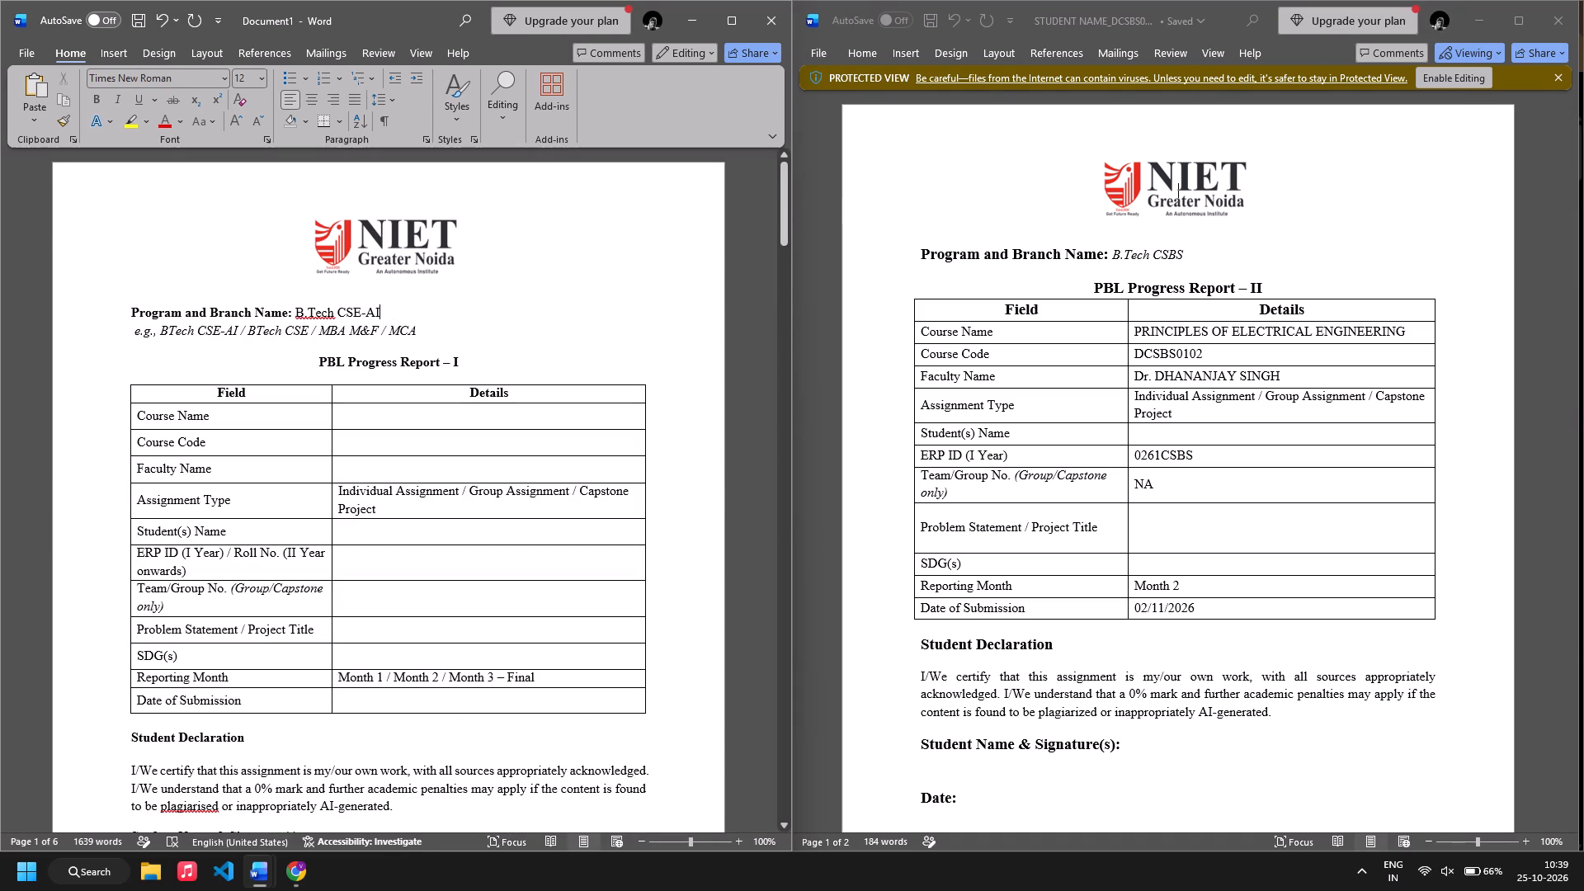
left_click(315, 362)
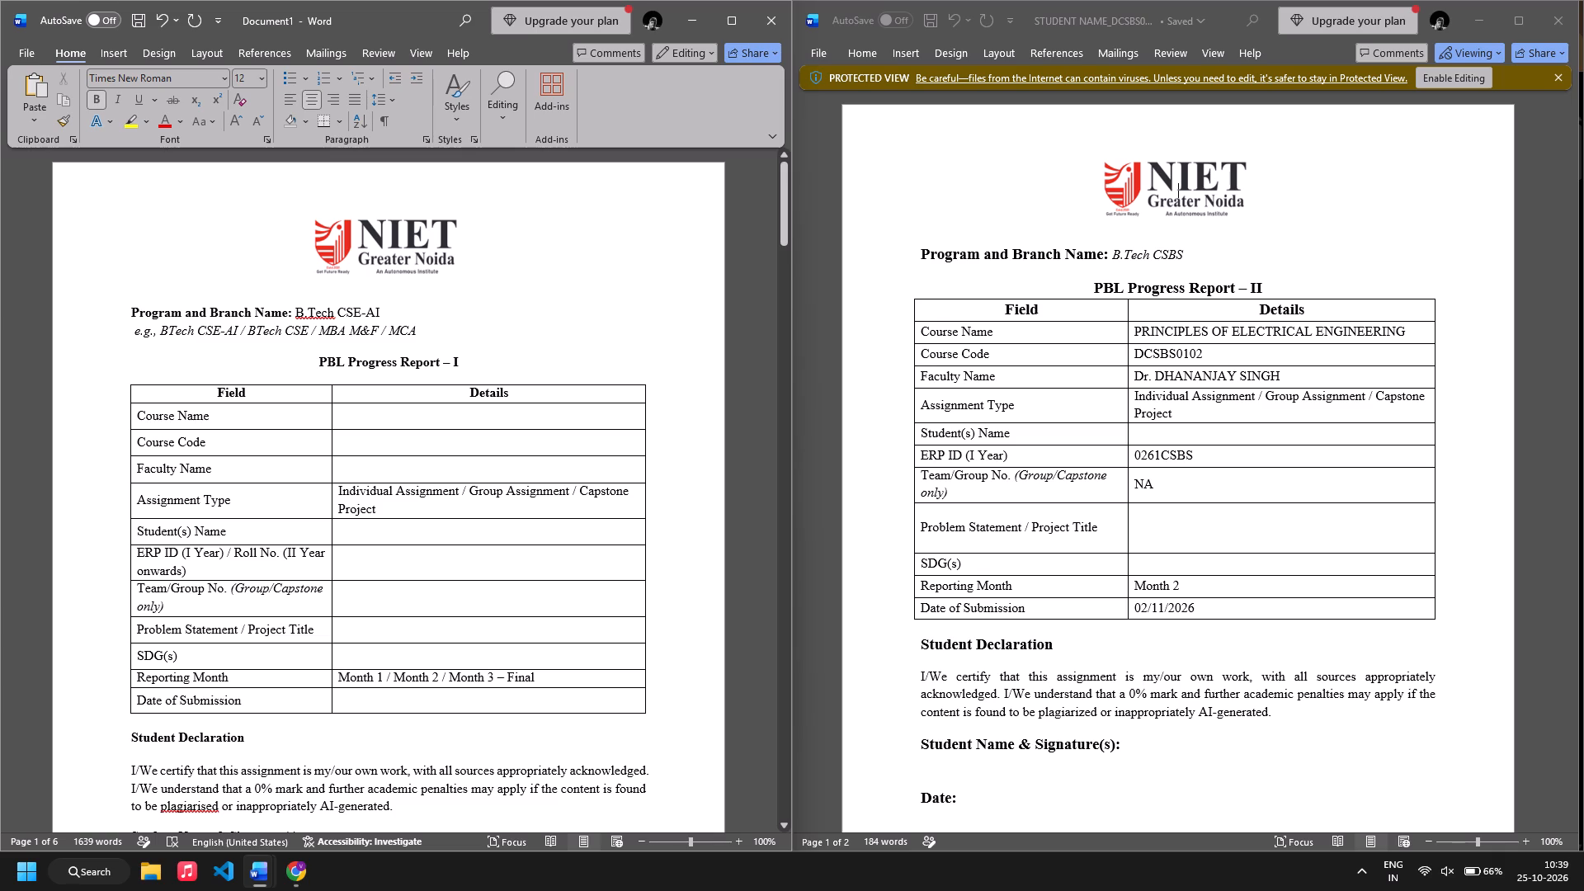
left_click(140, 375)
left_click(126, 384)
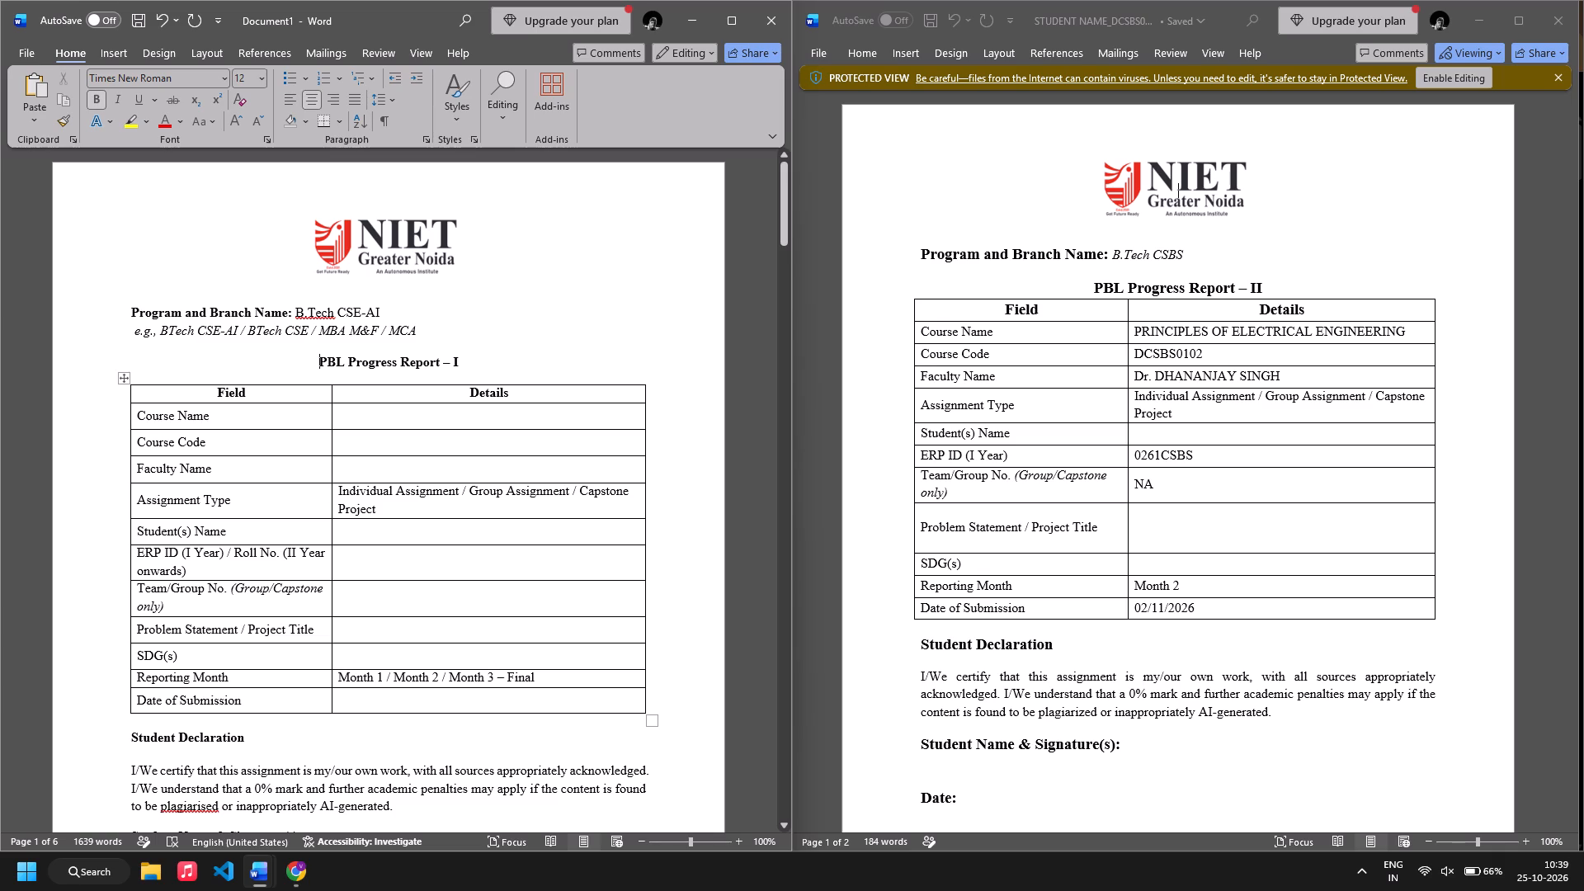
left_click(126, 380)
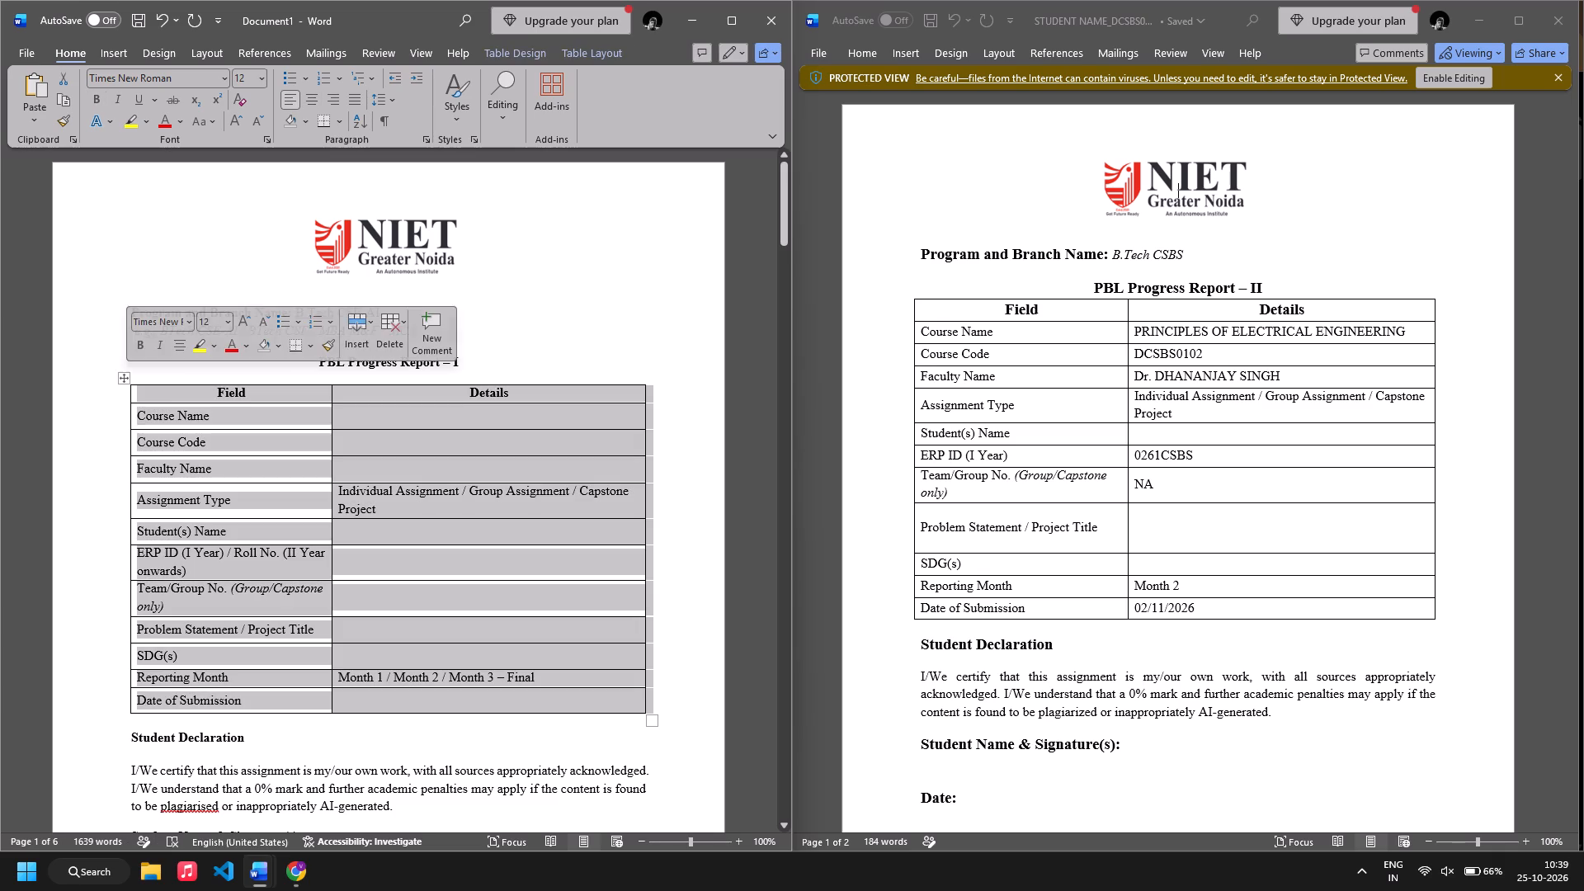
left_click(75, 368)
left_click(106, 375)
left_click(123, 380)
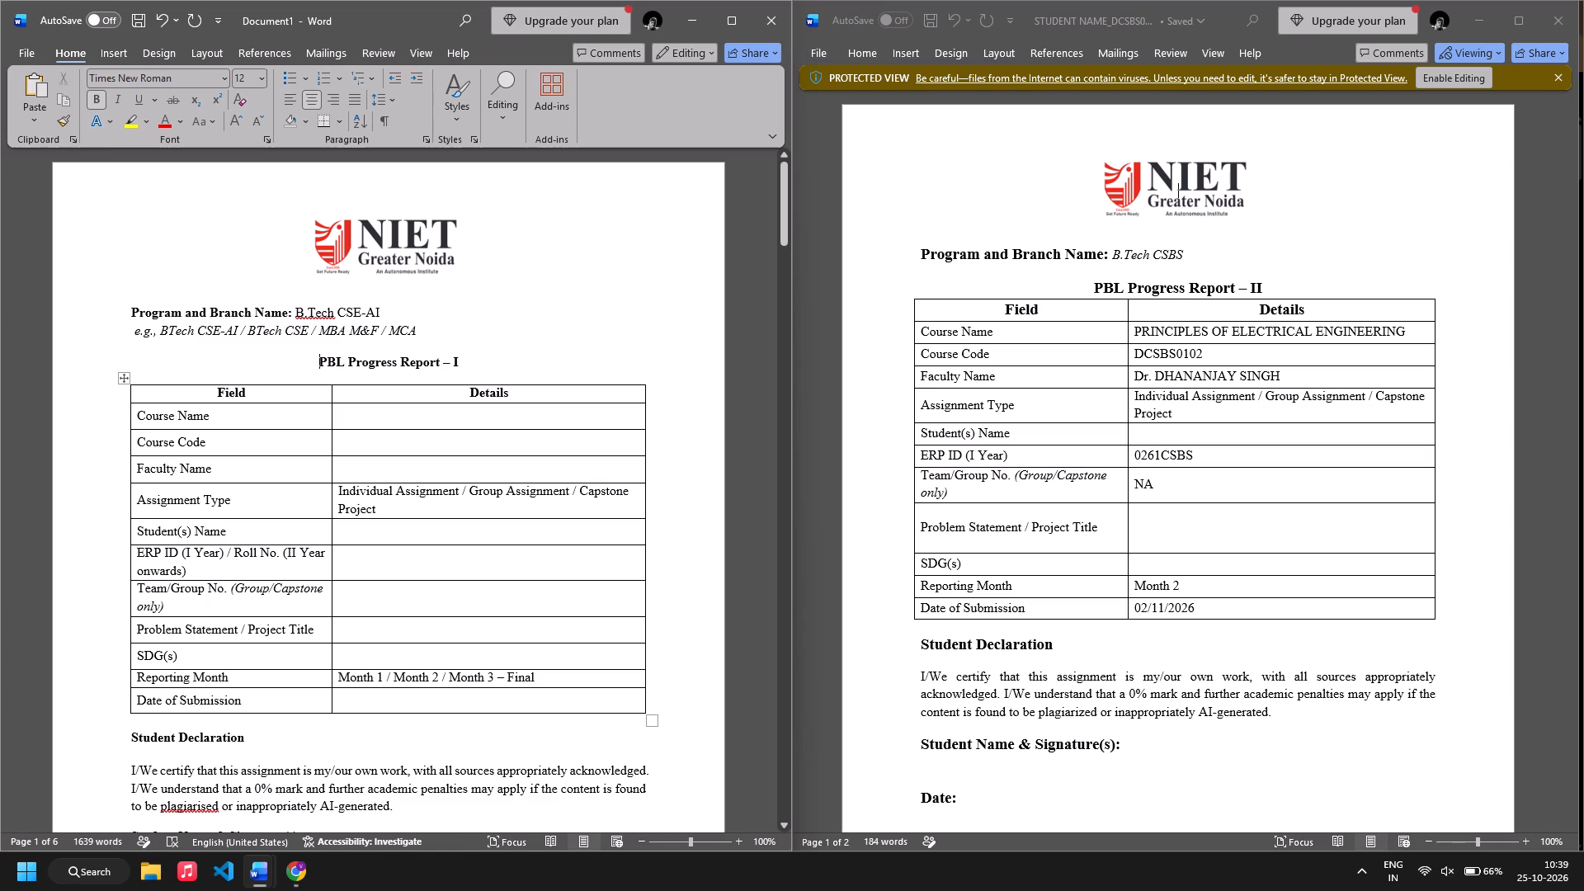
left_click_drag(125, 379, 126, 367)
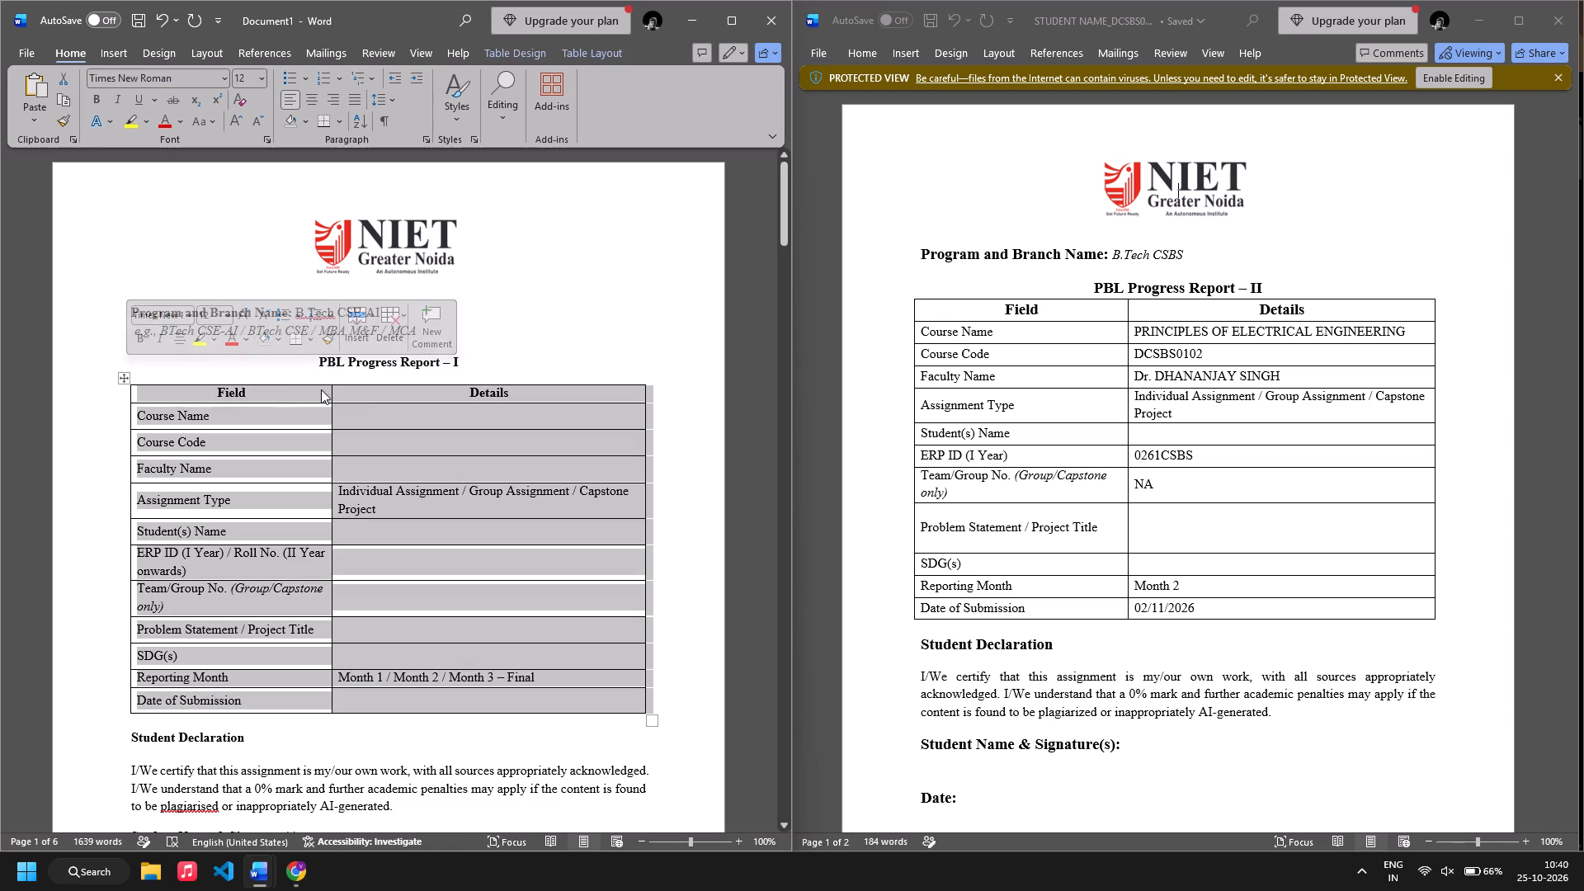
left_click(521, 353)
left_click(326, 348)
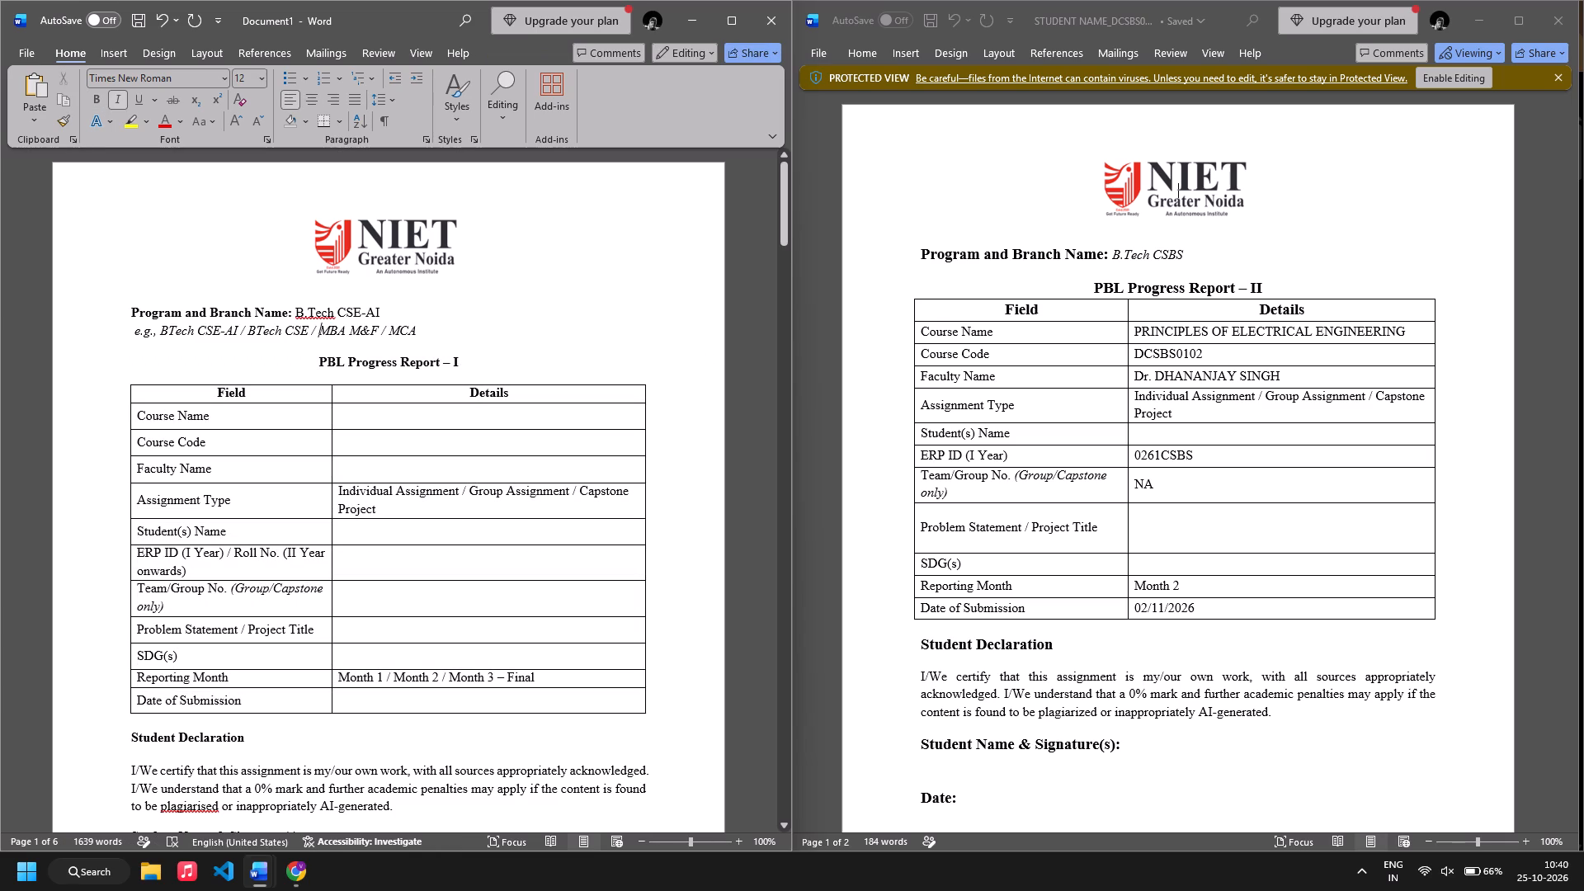
Insert a blank line between the italic programme examples and the "PBL Progress Report – I" heading.
left_click(309, 354)
key("Return")
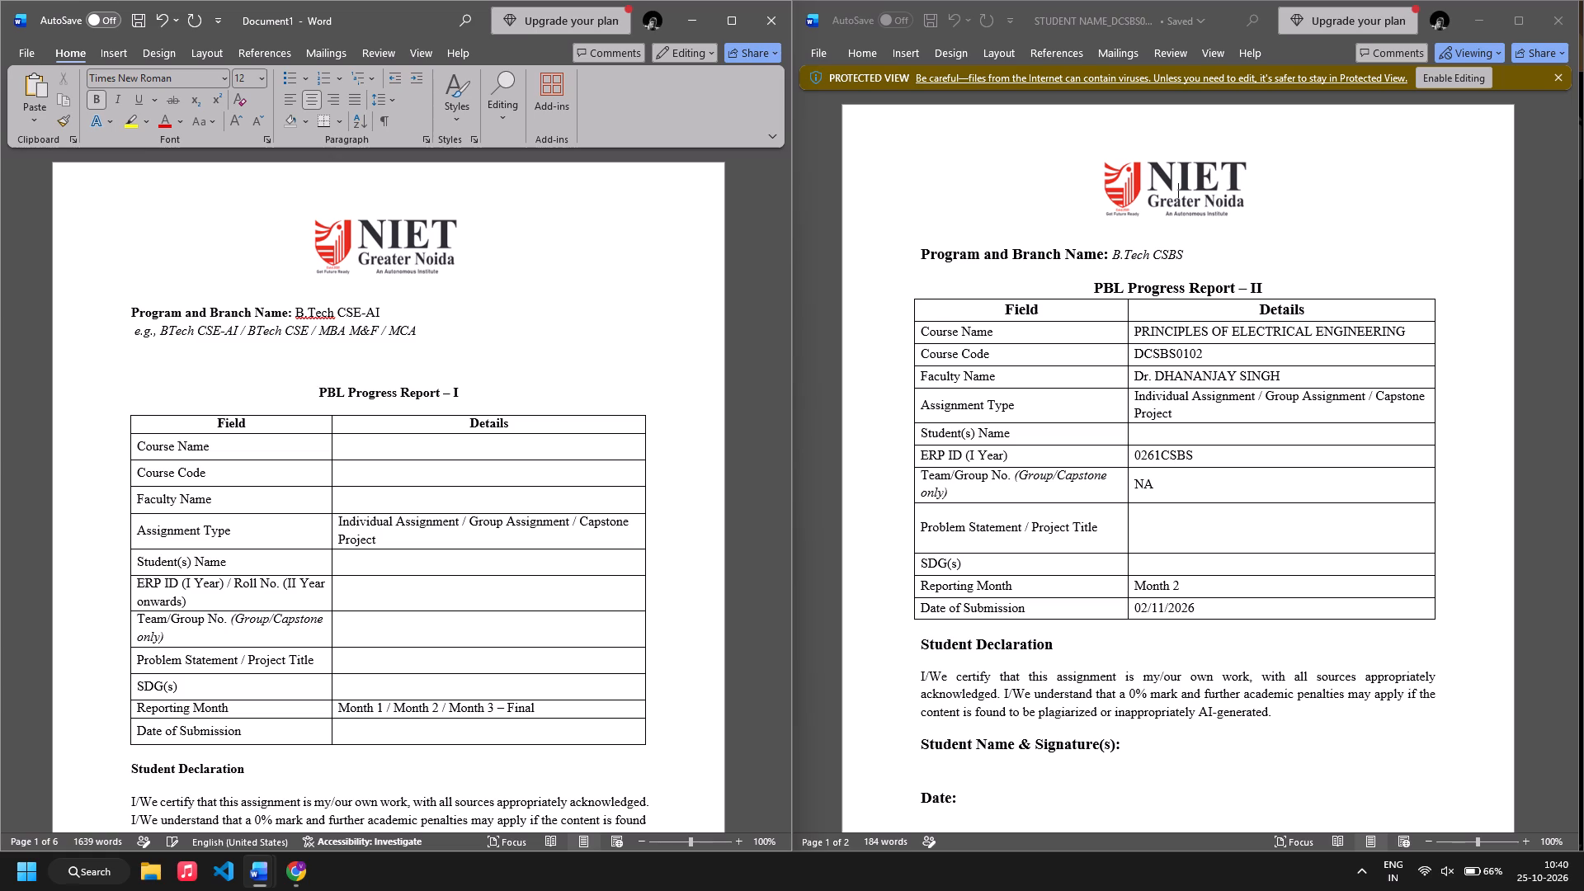
Remove the blank line above the "PBL Progress Report – I" heading, keeping the heading centred on its own line.
key("BackSpace")
key("BackSpace")
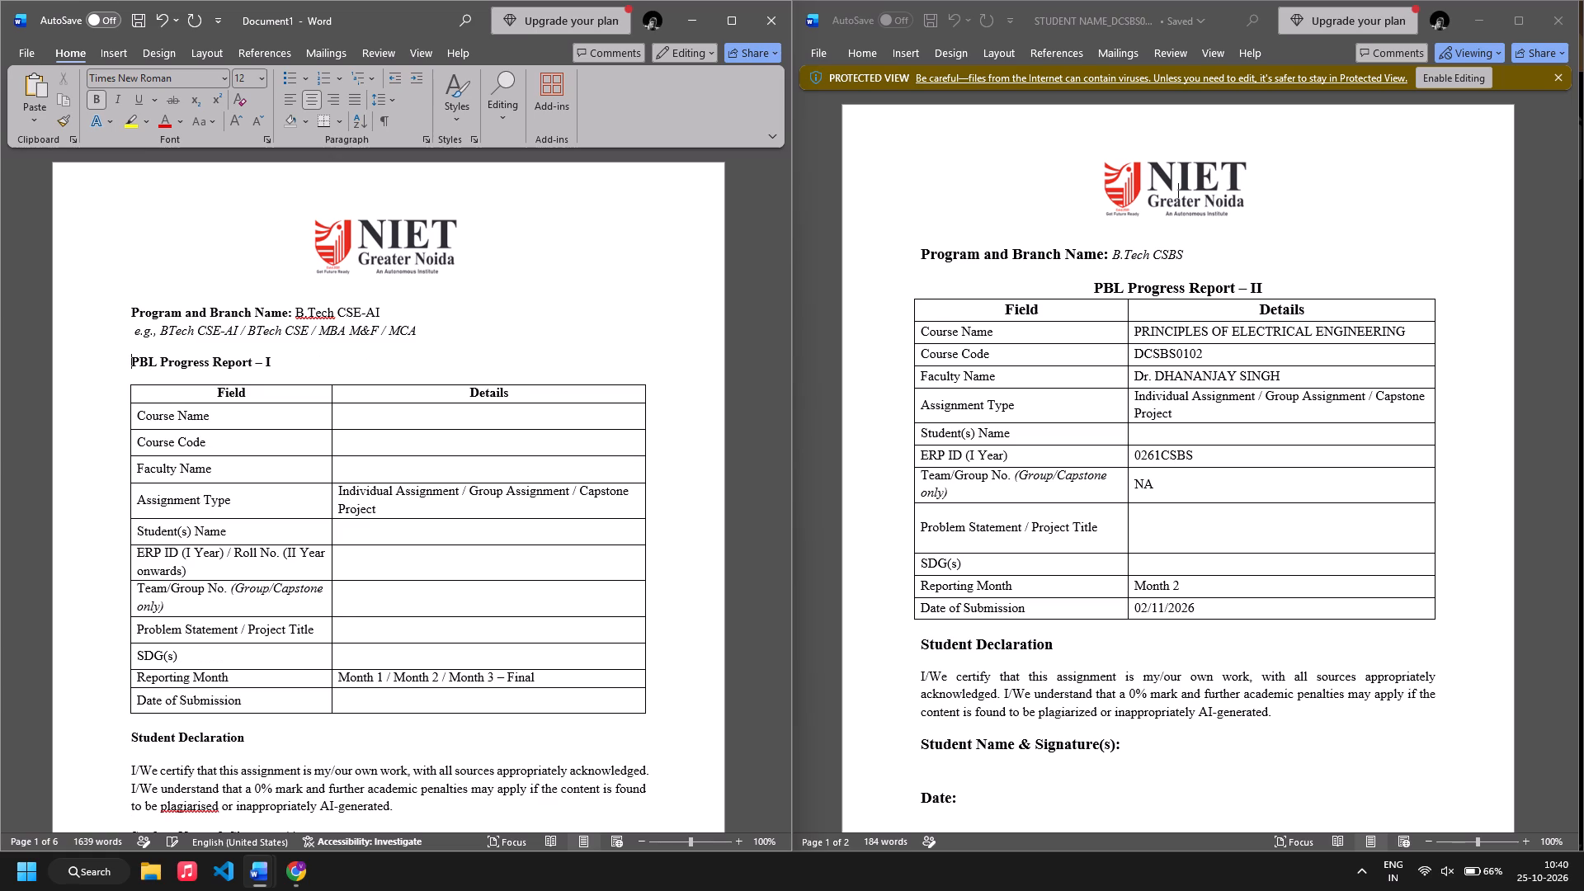
key("BackSpace")
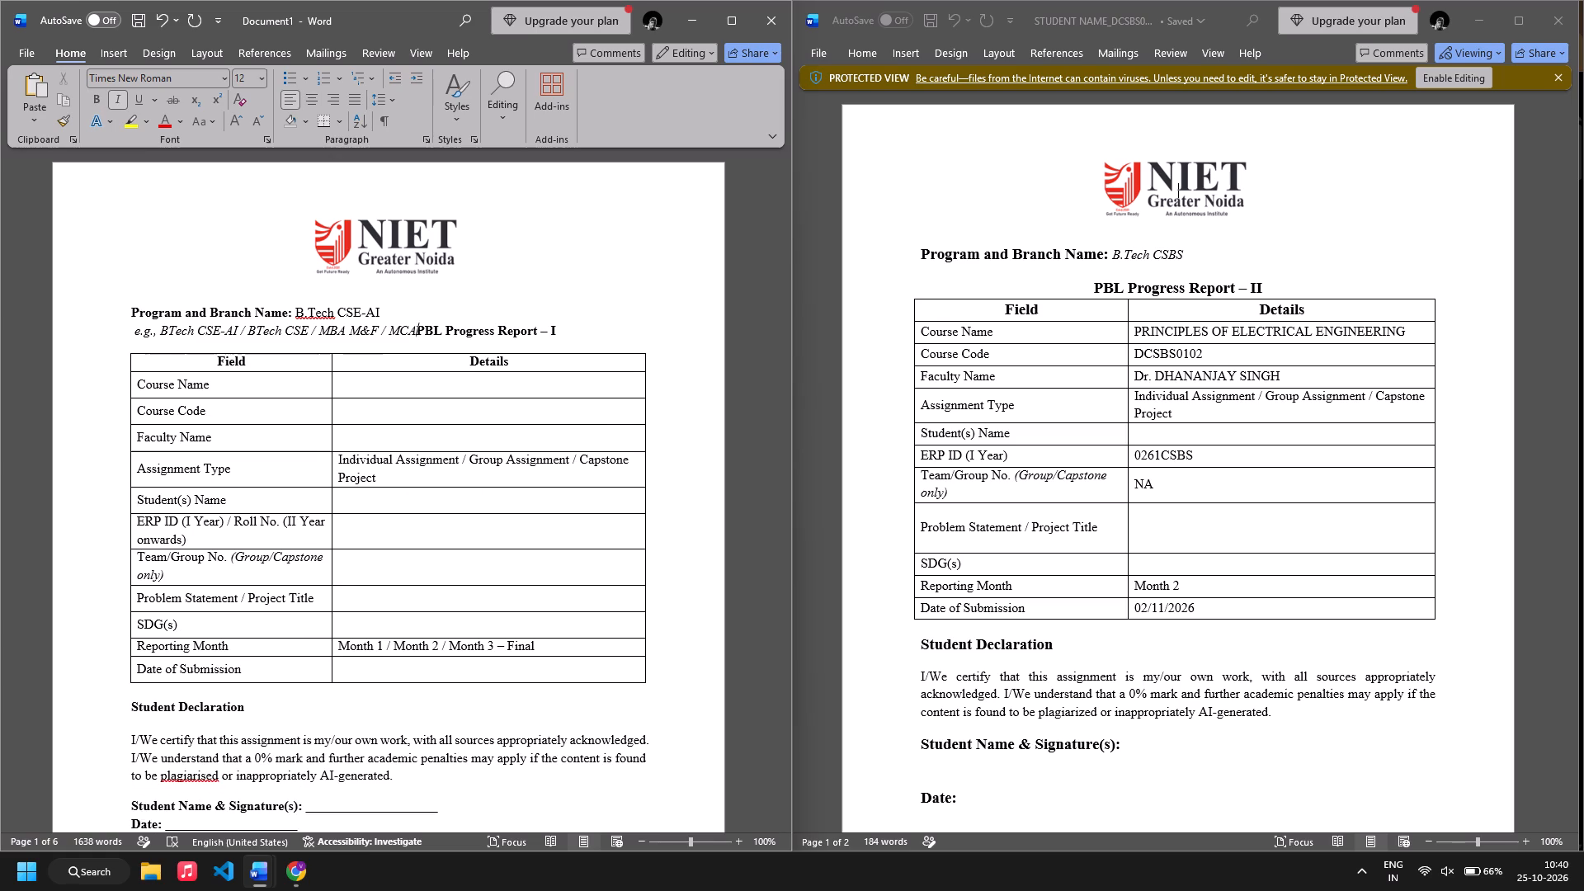
double_click(160, 11)
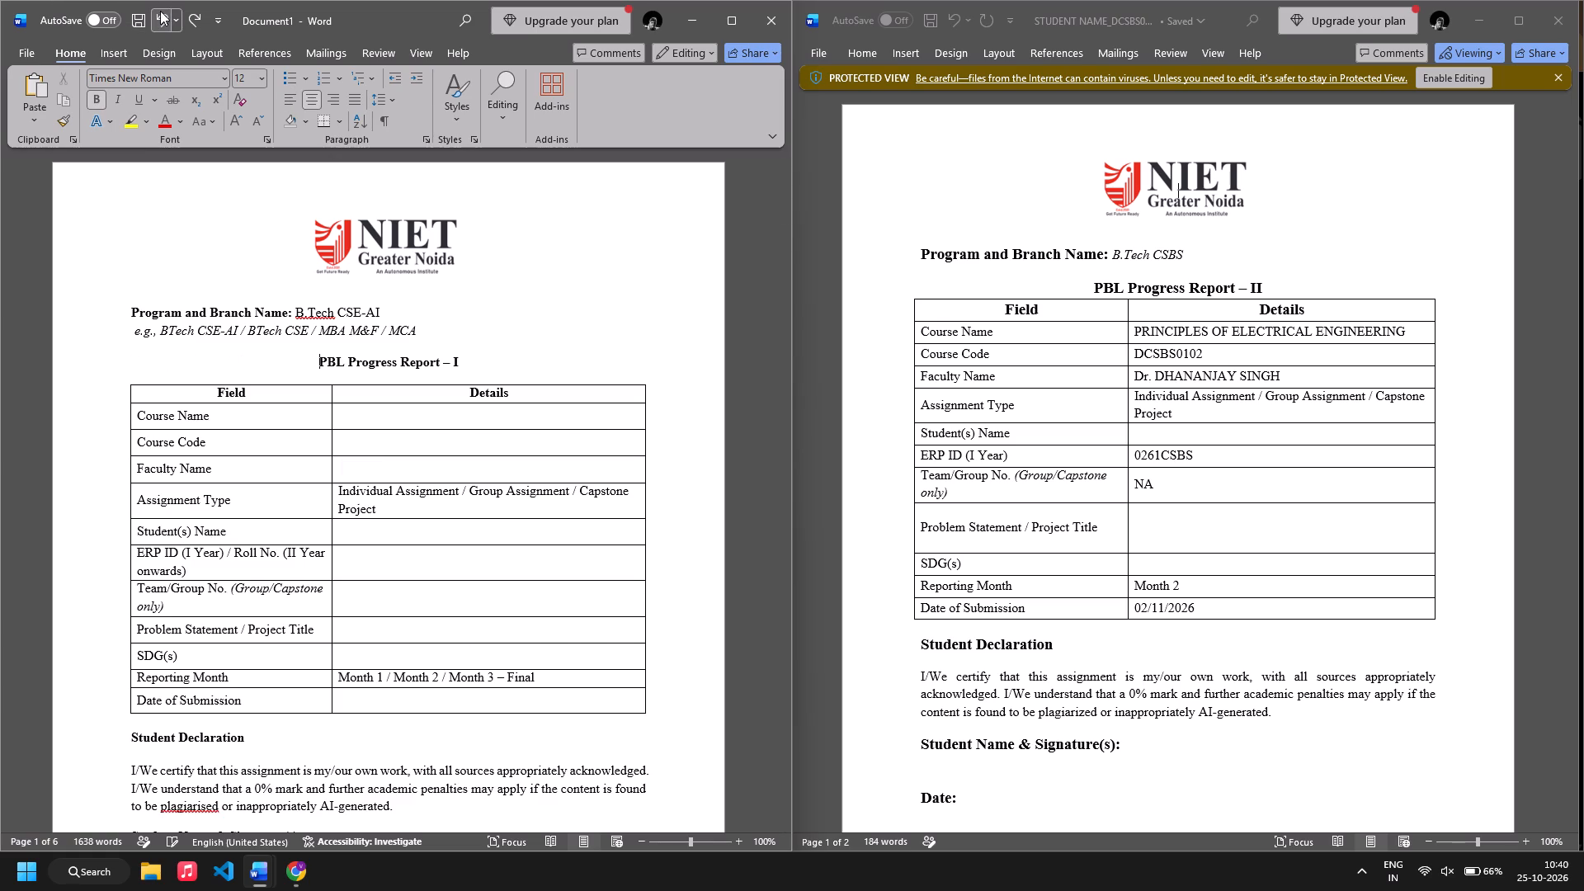
Enter "C PROGRAMMING" as the Course Name in the details table of the report copy.
scroll(350, 470, "down", 3)
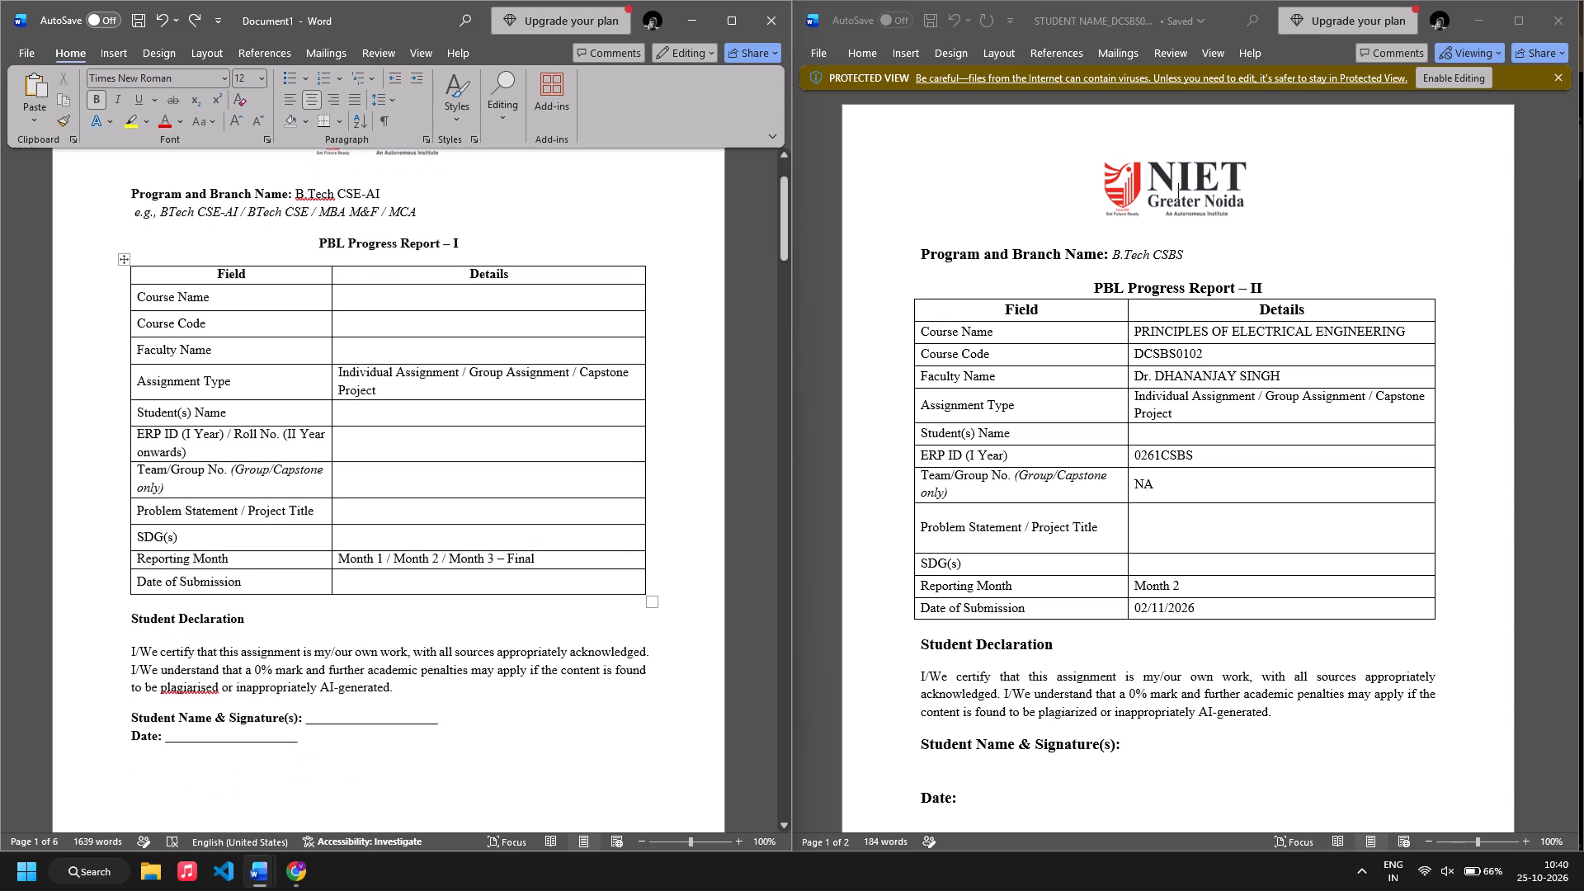
left_click(422, 301)
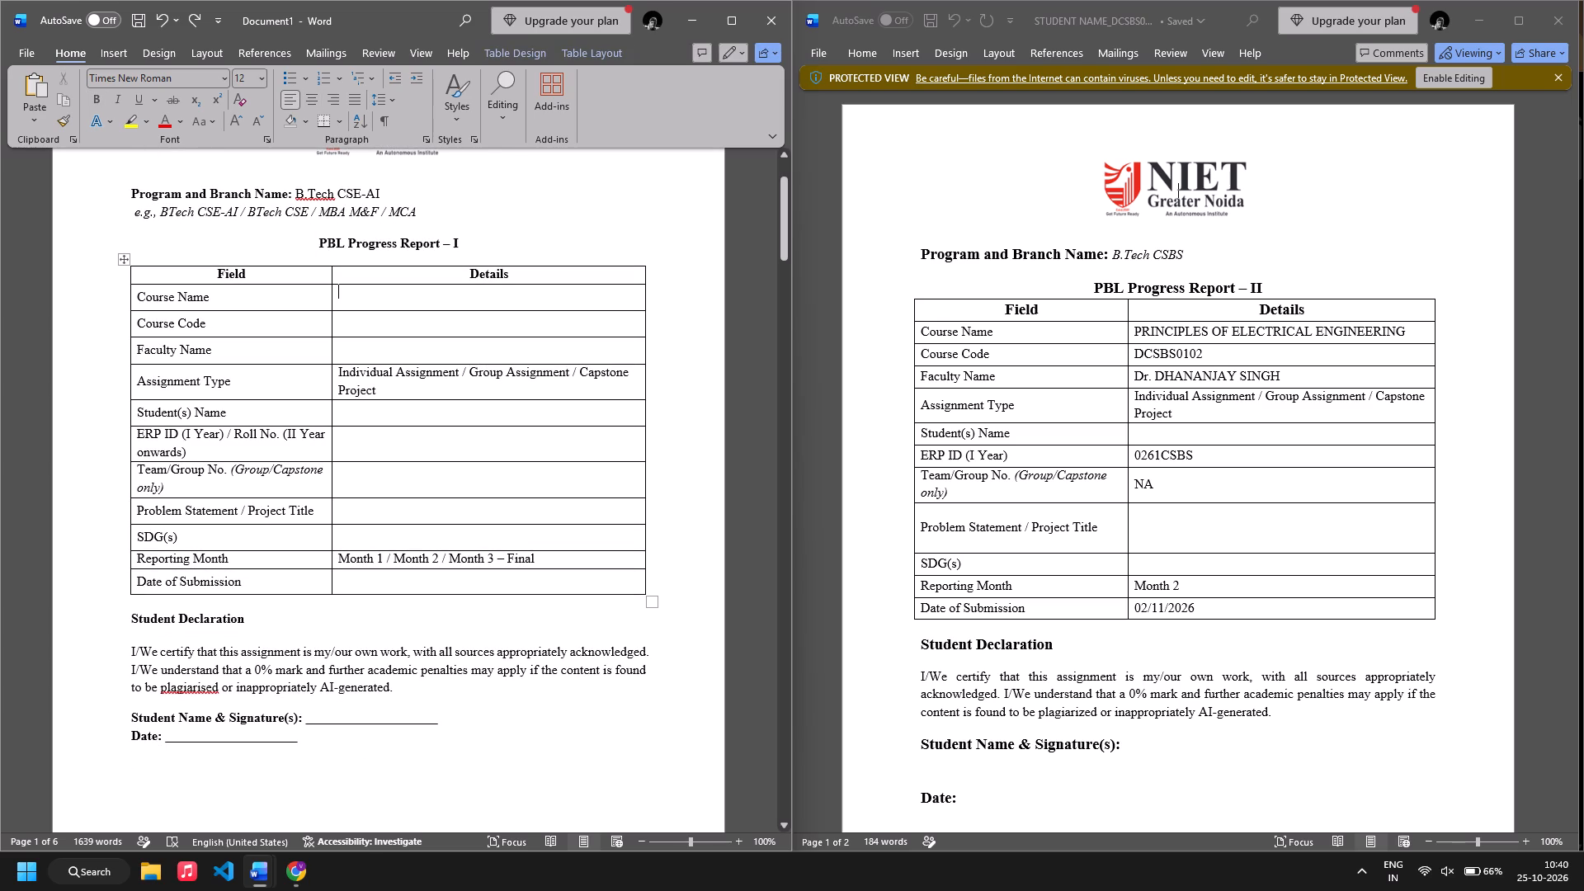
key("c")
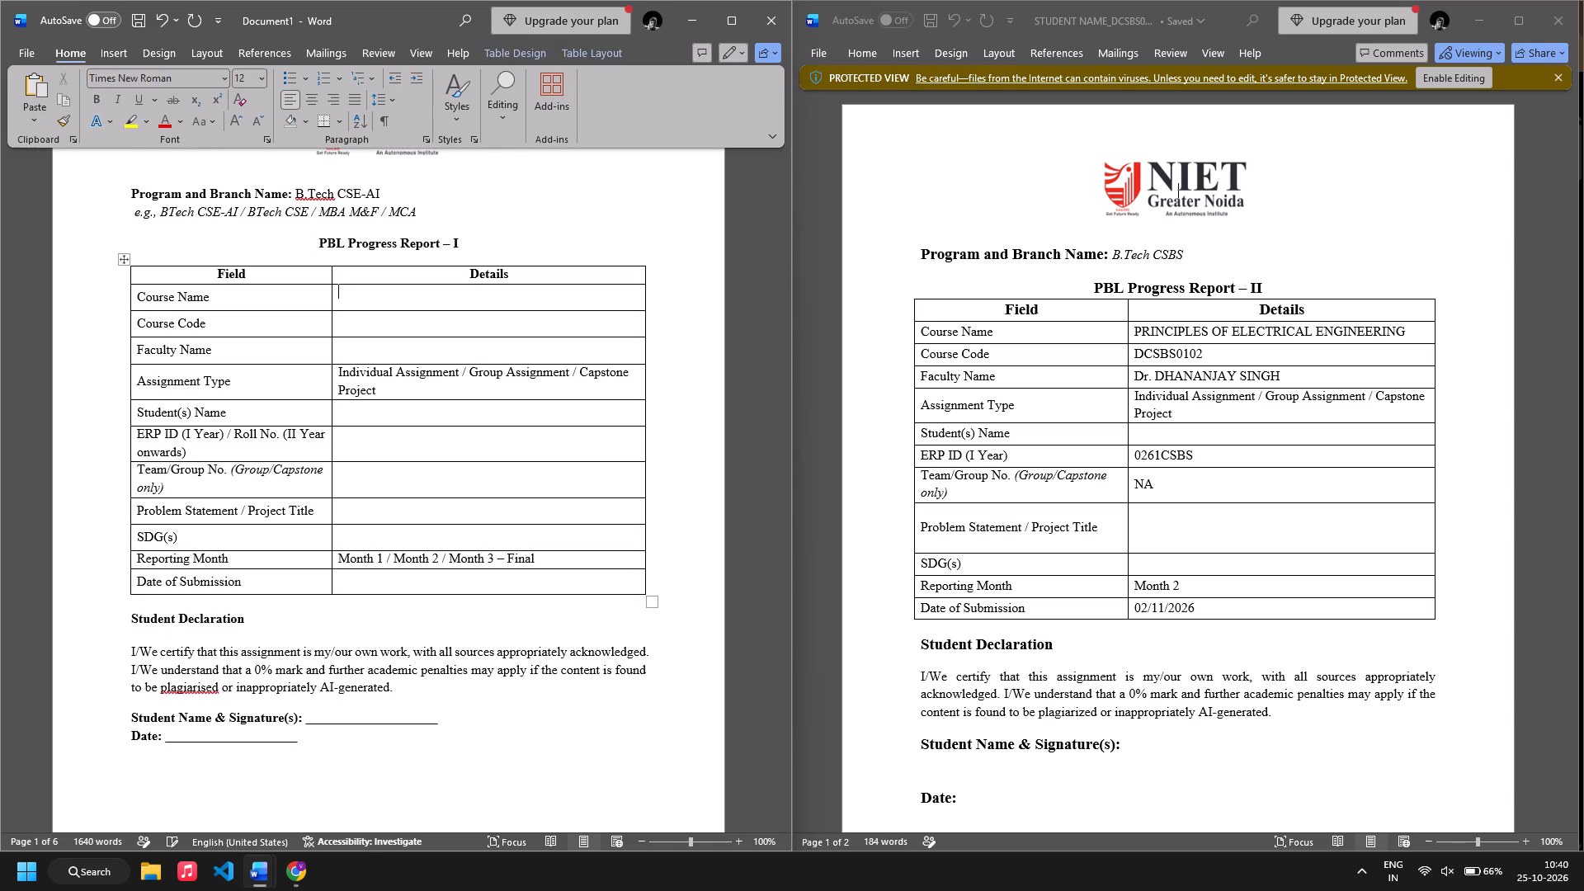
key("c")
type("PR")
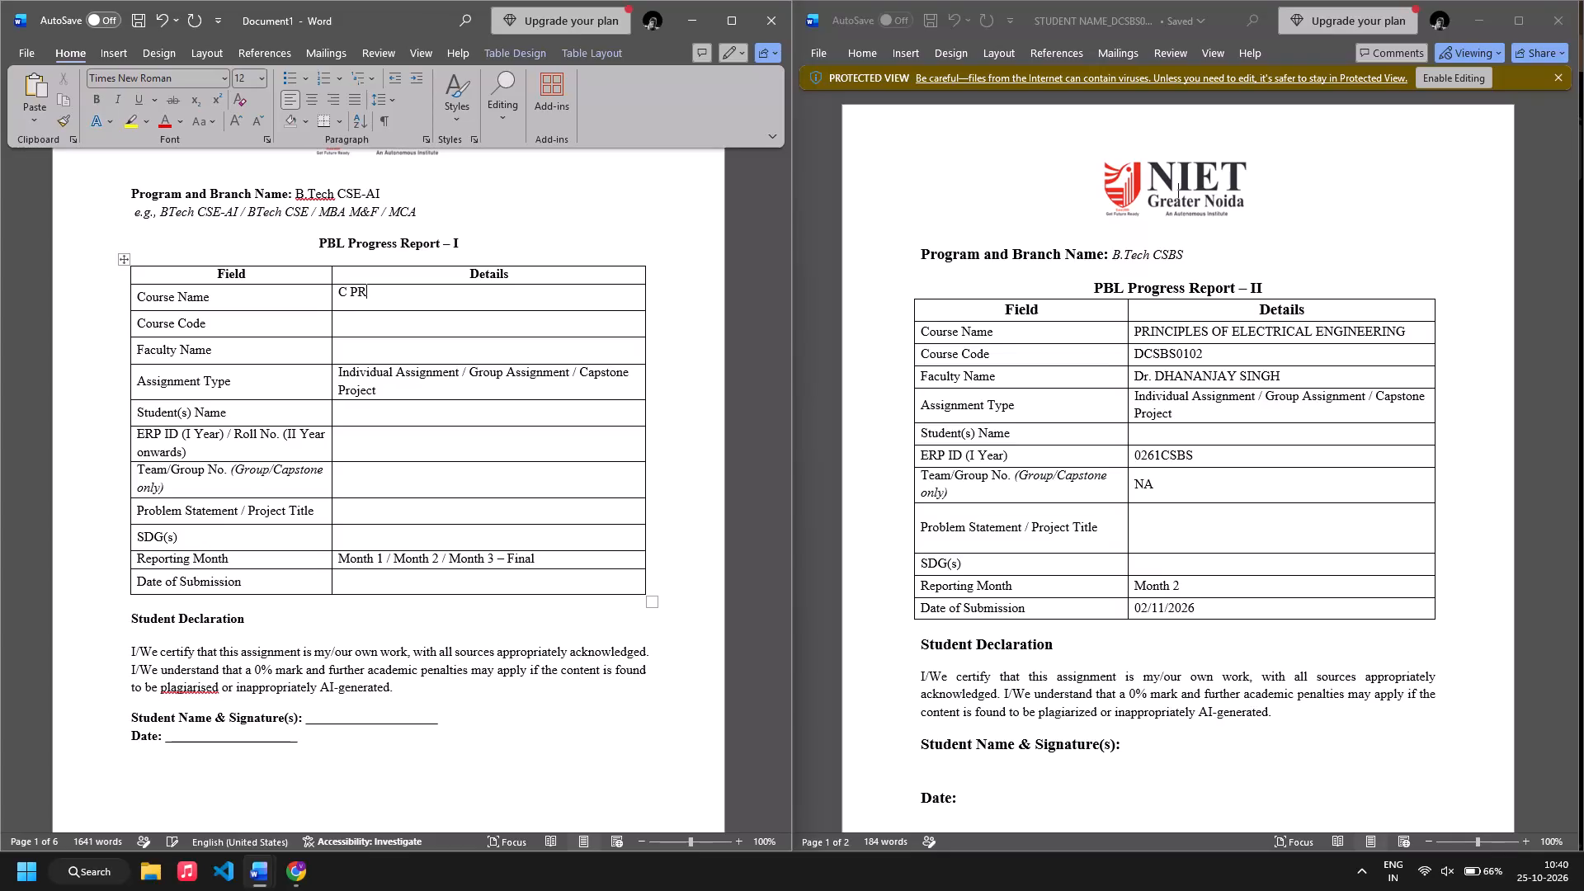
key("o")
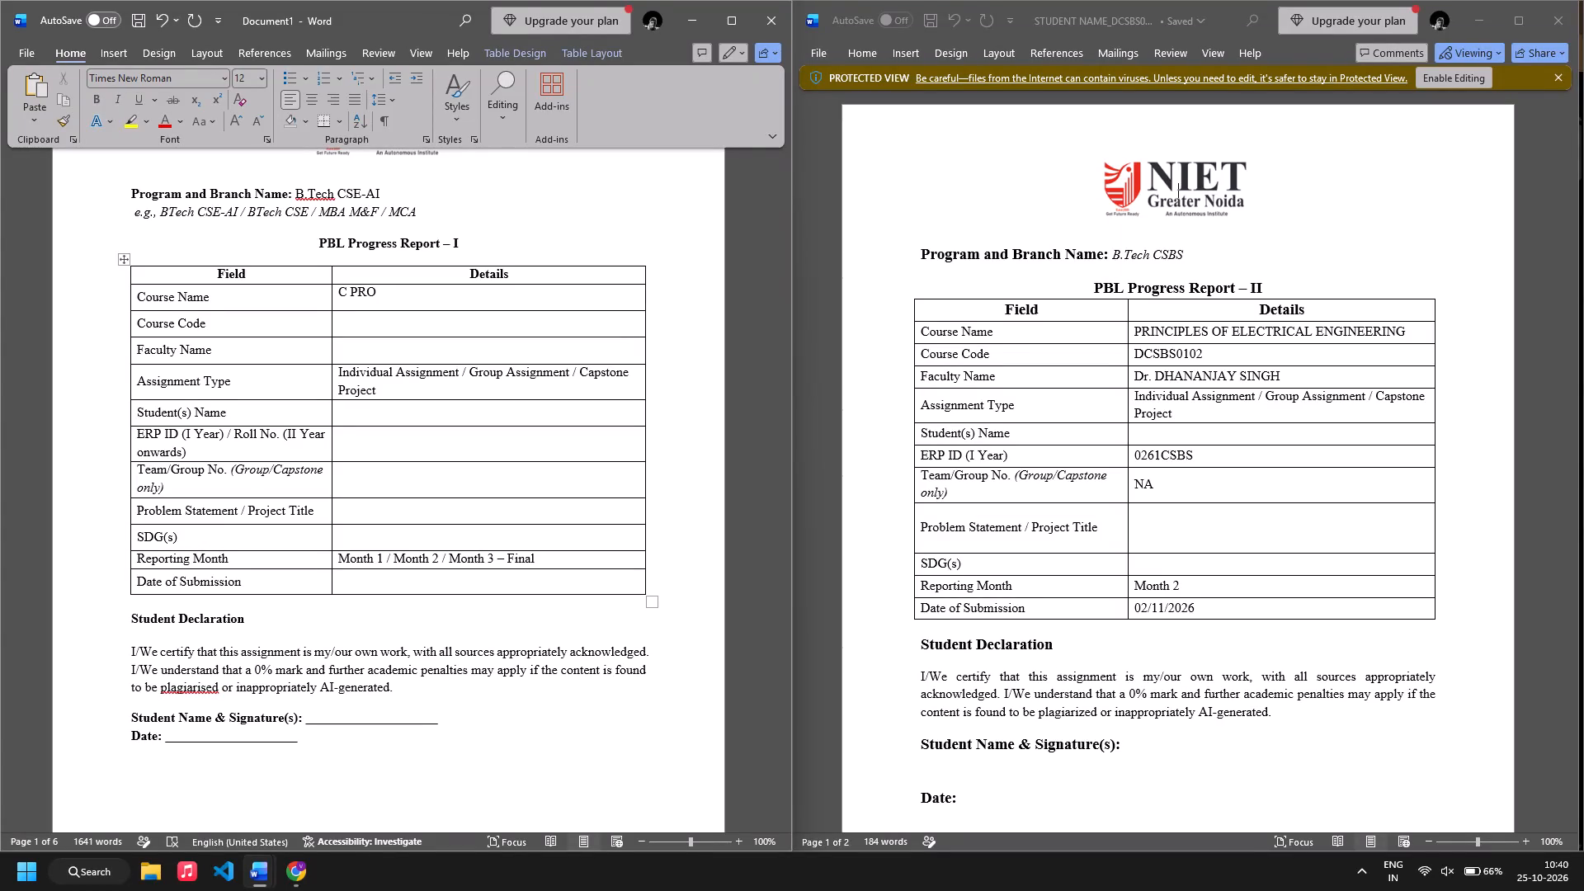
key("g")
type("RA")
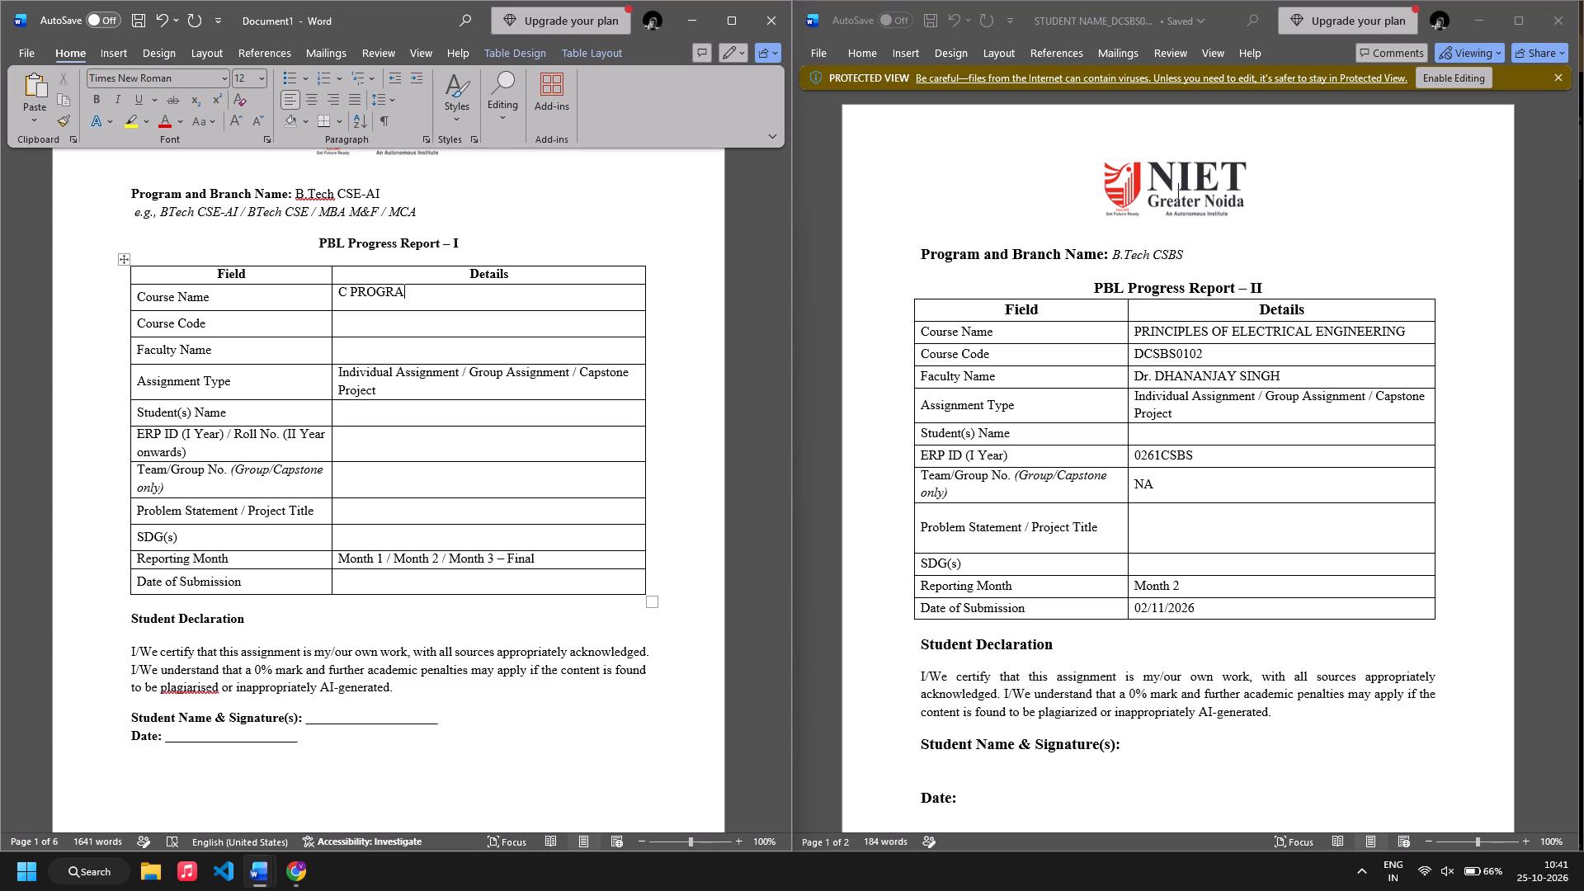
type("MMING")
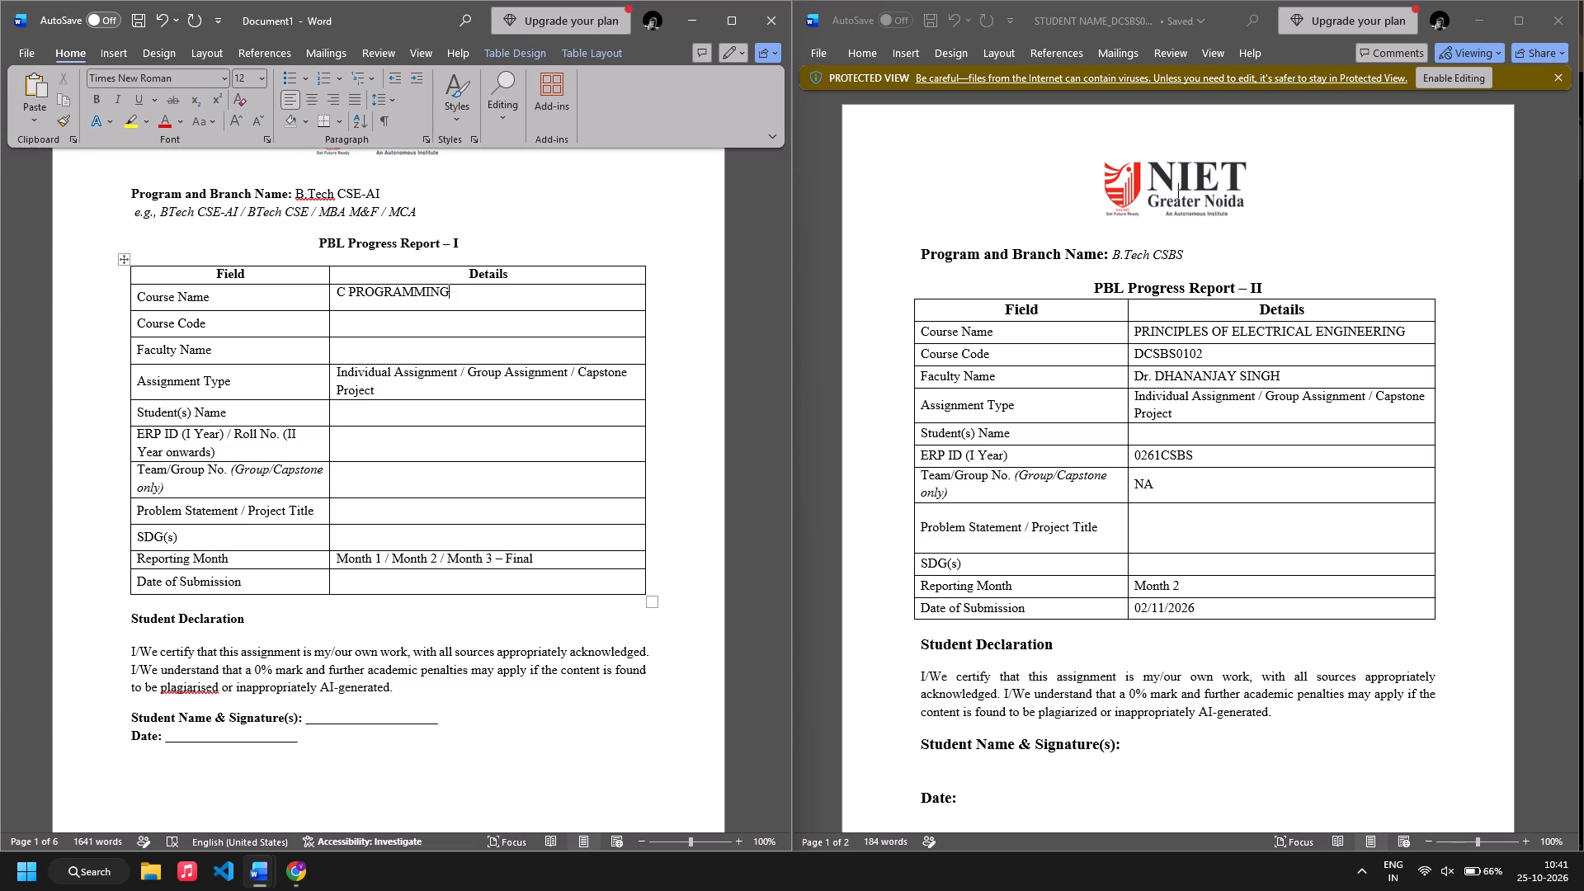
left_click(345, 277)
Enter "DCSE0151" as the Course Code in the details table.
left_click(359, 320)
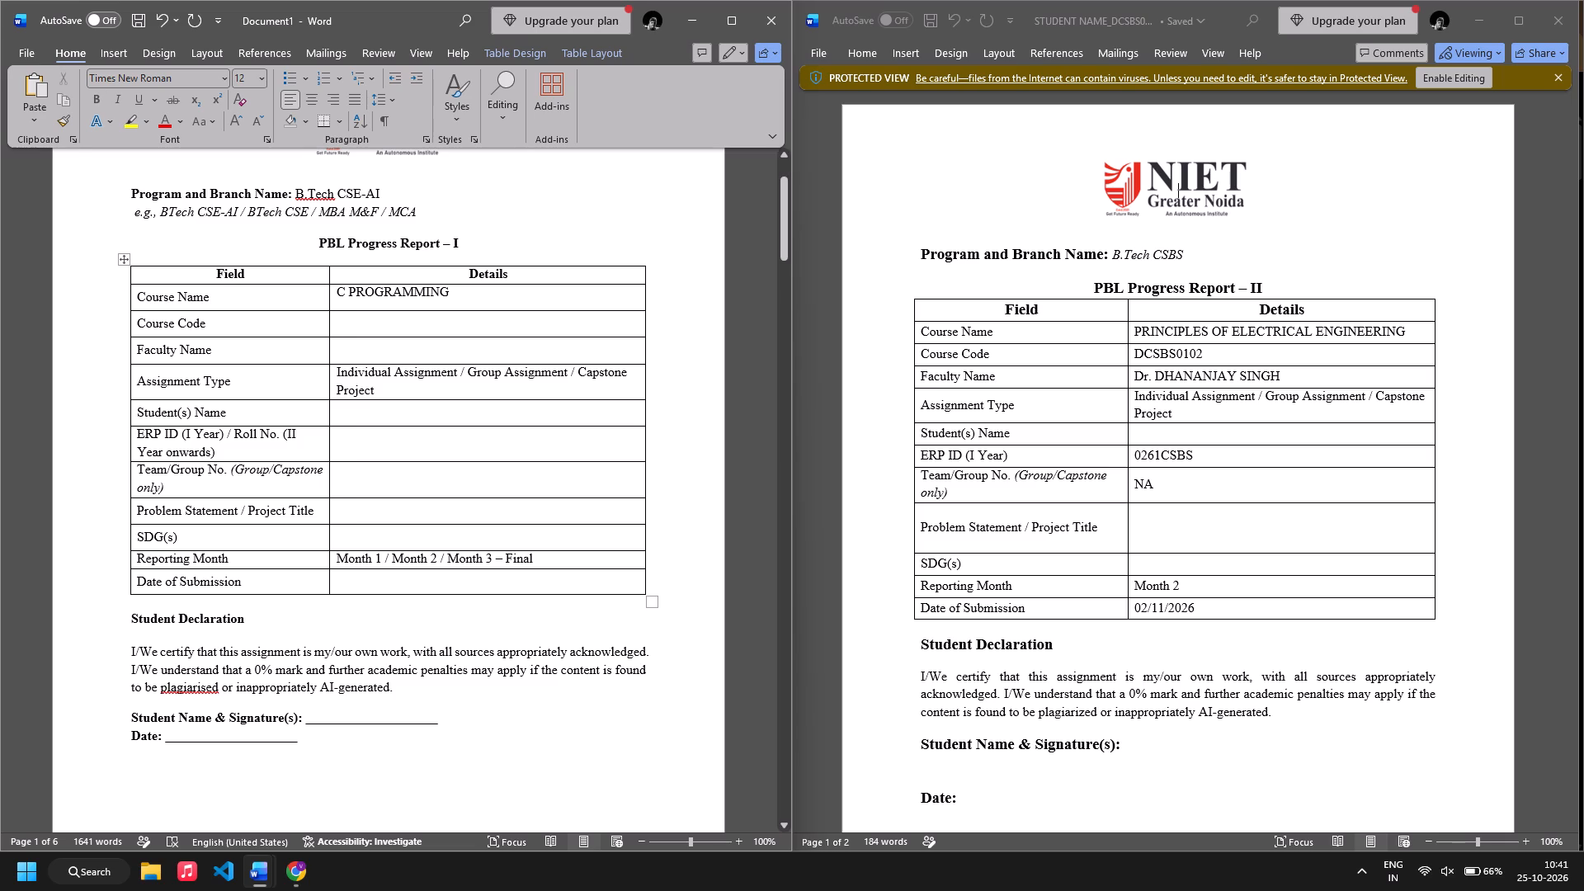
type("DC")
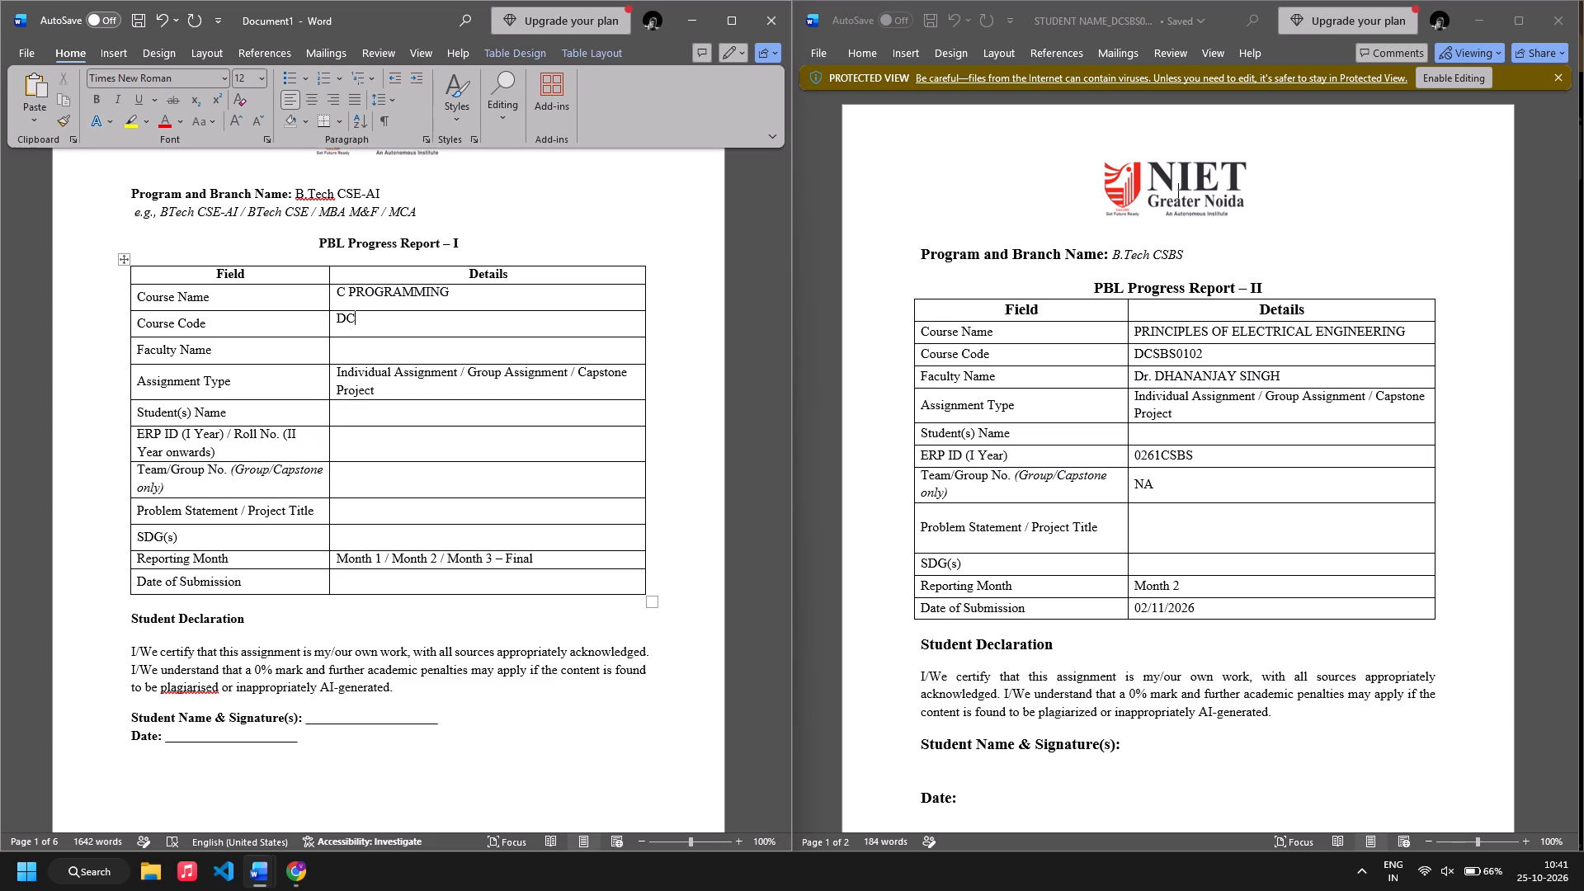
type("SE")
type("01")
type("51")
Enter the faculty member's name in capitals, preceded by "Ms.", in the Faculty Name row.
left_click(408, 359)
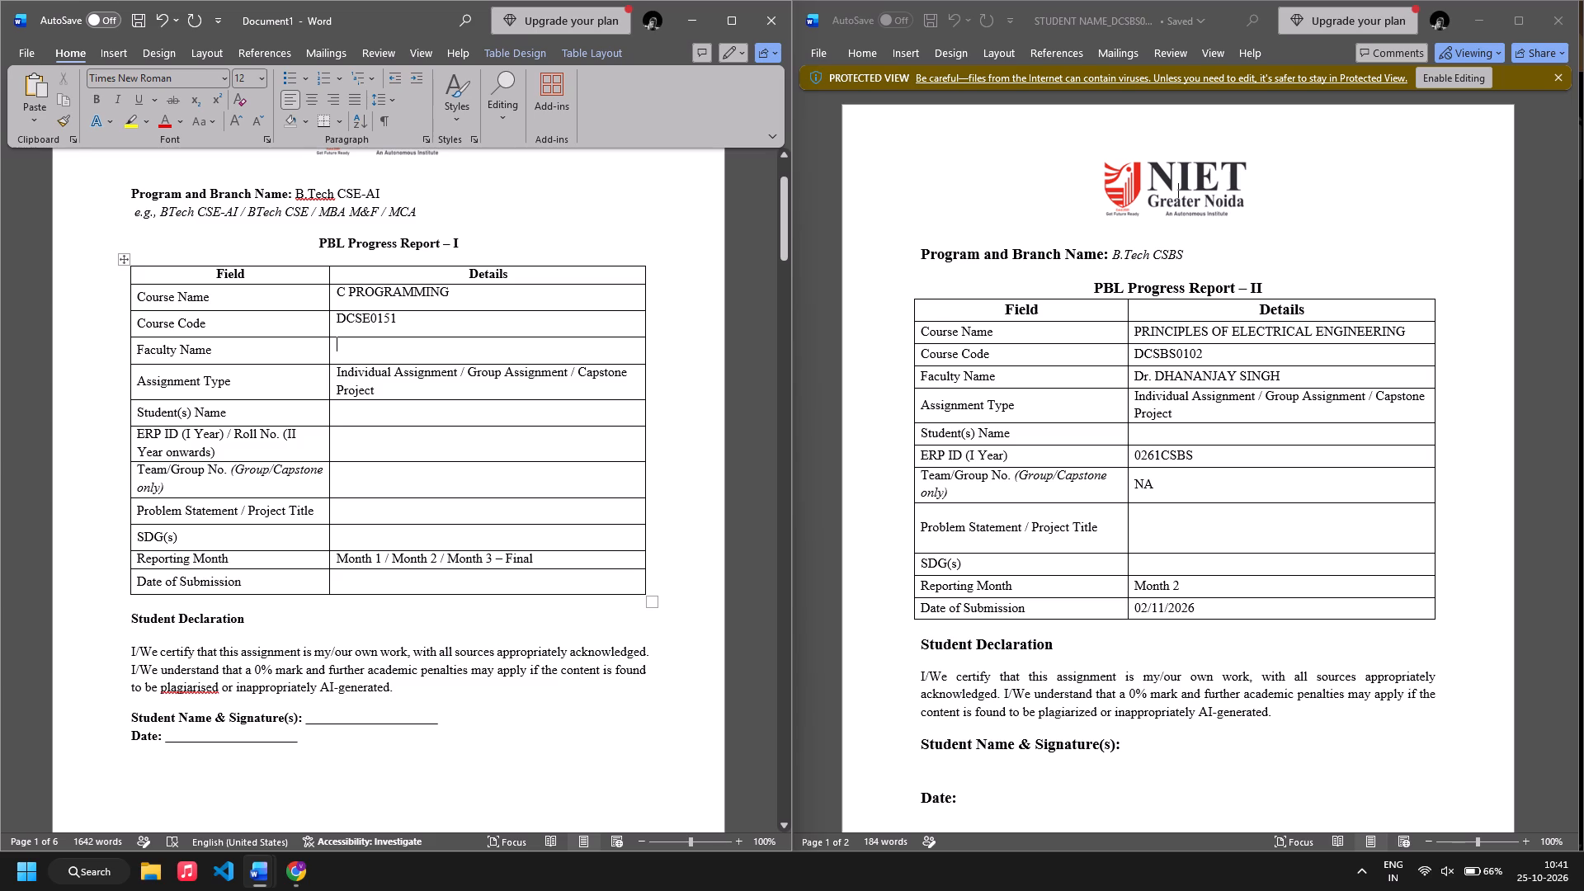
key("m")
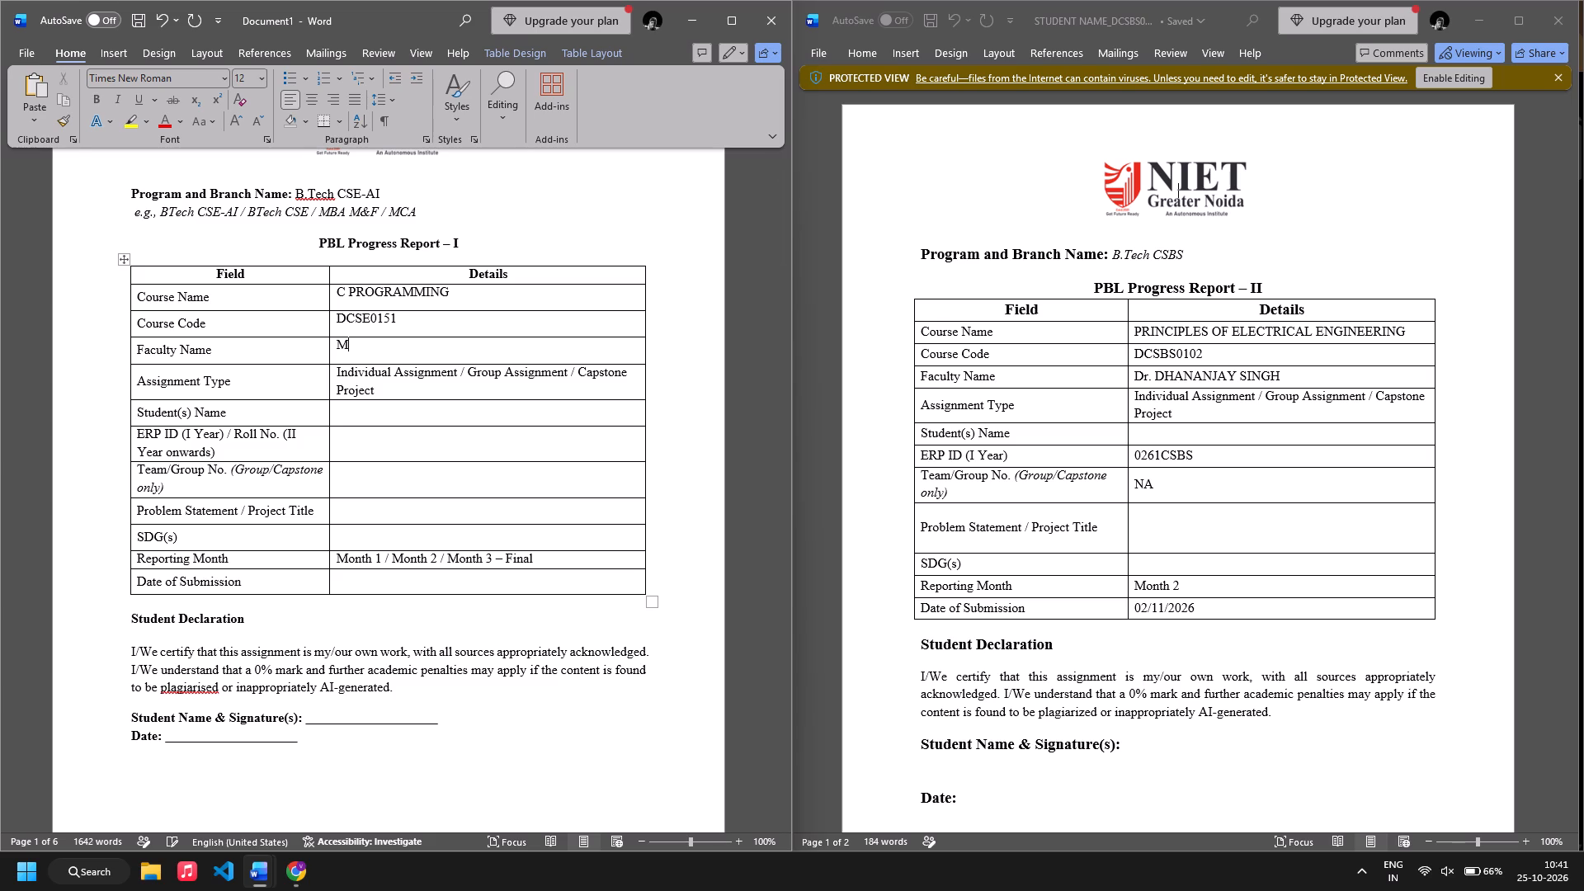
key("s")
key("BackSpace")
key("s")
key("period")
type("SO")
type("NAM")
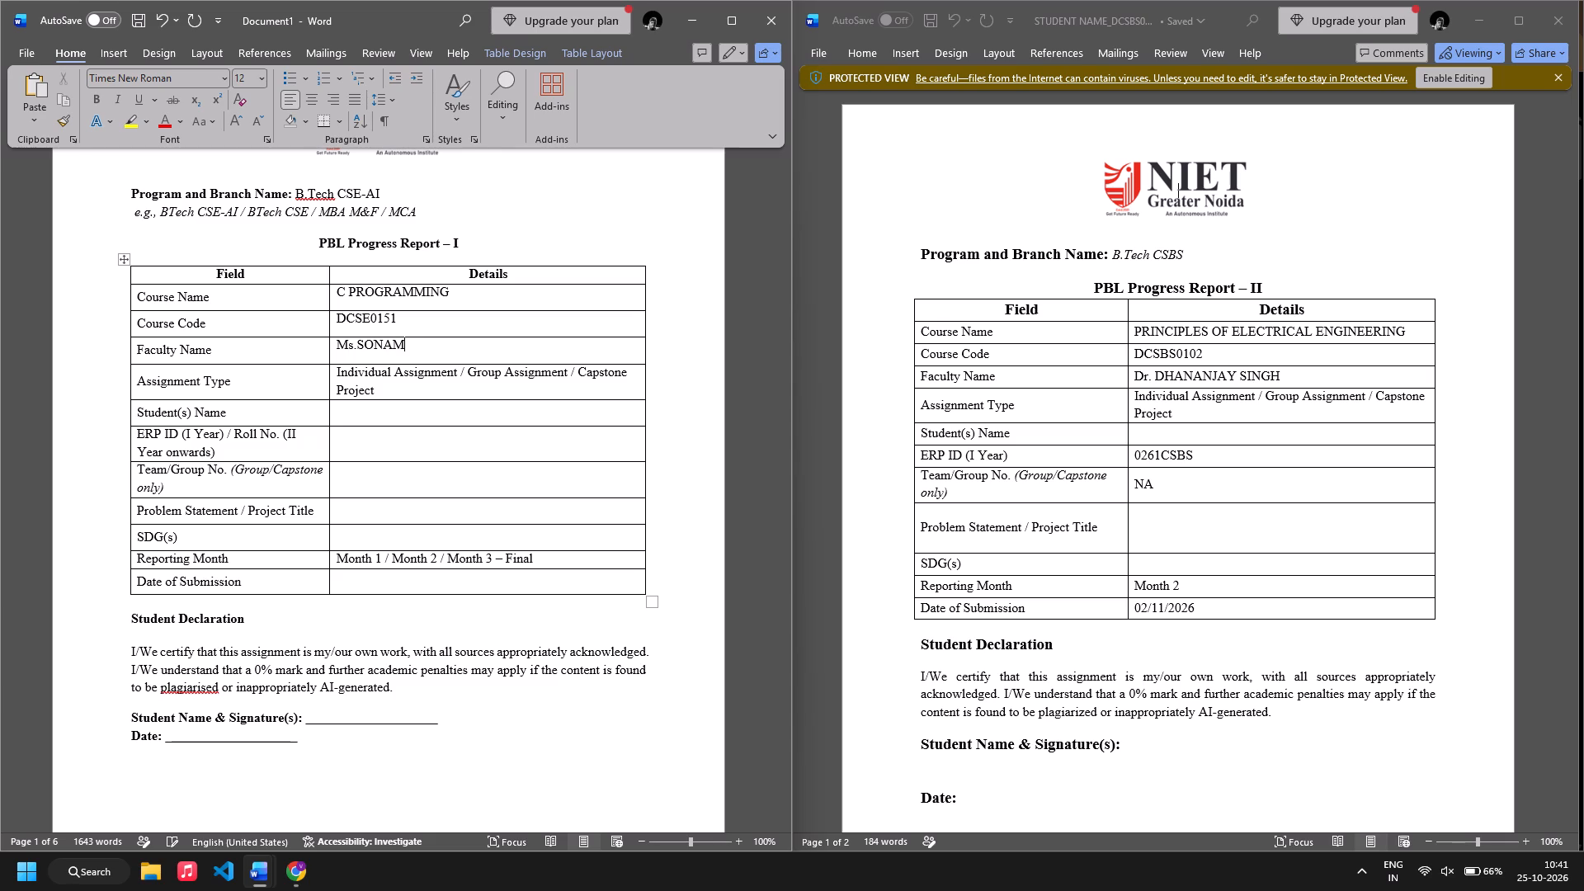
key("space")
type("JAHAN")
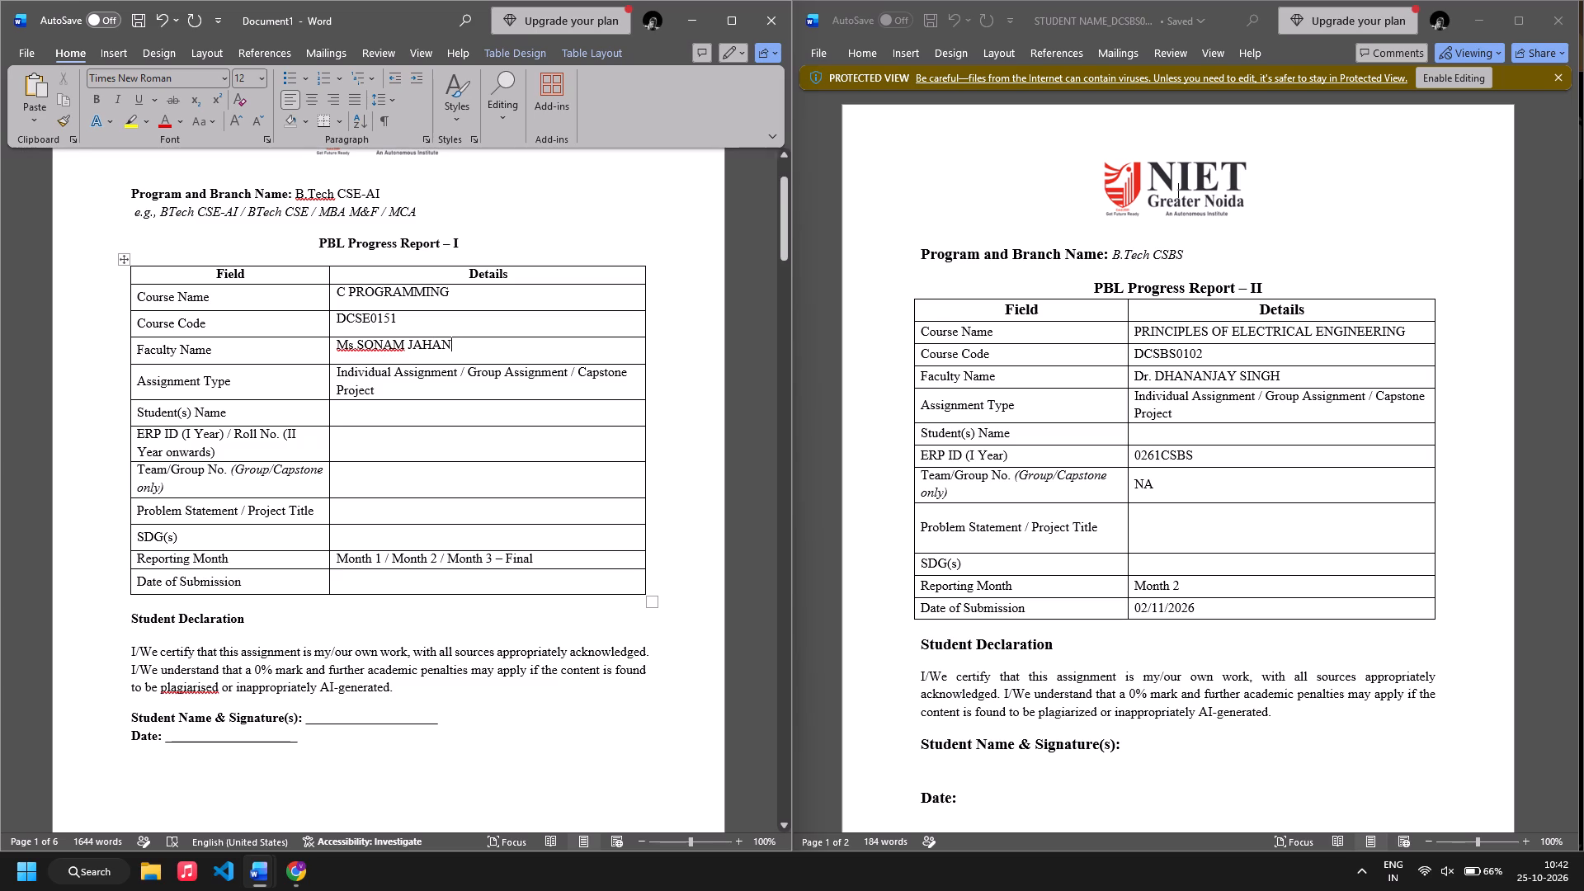
Reduce the Assignment Type entry to "Individual Assignment" by removing the group and capstone options.
left_click(390, 389)
left_click(389, 394)
key("BackSpace")
key("BackSpace")
key("BackSpace")
key("BackSpace")
key("BackSpace")
key("BackSpace")
key("BackSpace")
key("BackSpace")
key("BackSpace")
key("BackSpace")
key("BackSpace")
key("BackSpace")
key("BackSpace")
key("BackSpace")
key("BackSpace")
key("BackSpace")
key("BackSpace")
key("BackSpace")
key("BackSpace")
key("BackSpace")
key("BackSpace")
key("BackSpace")
key("BackSpace")
key("BackSpace")
key("BackSpace")
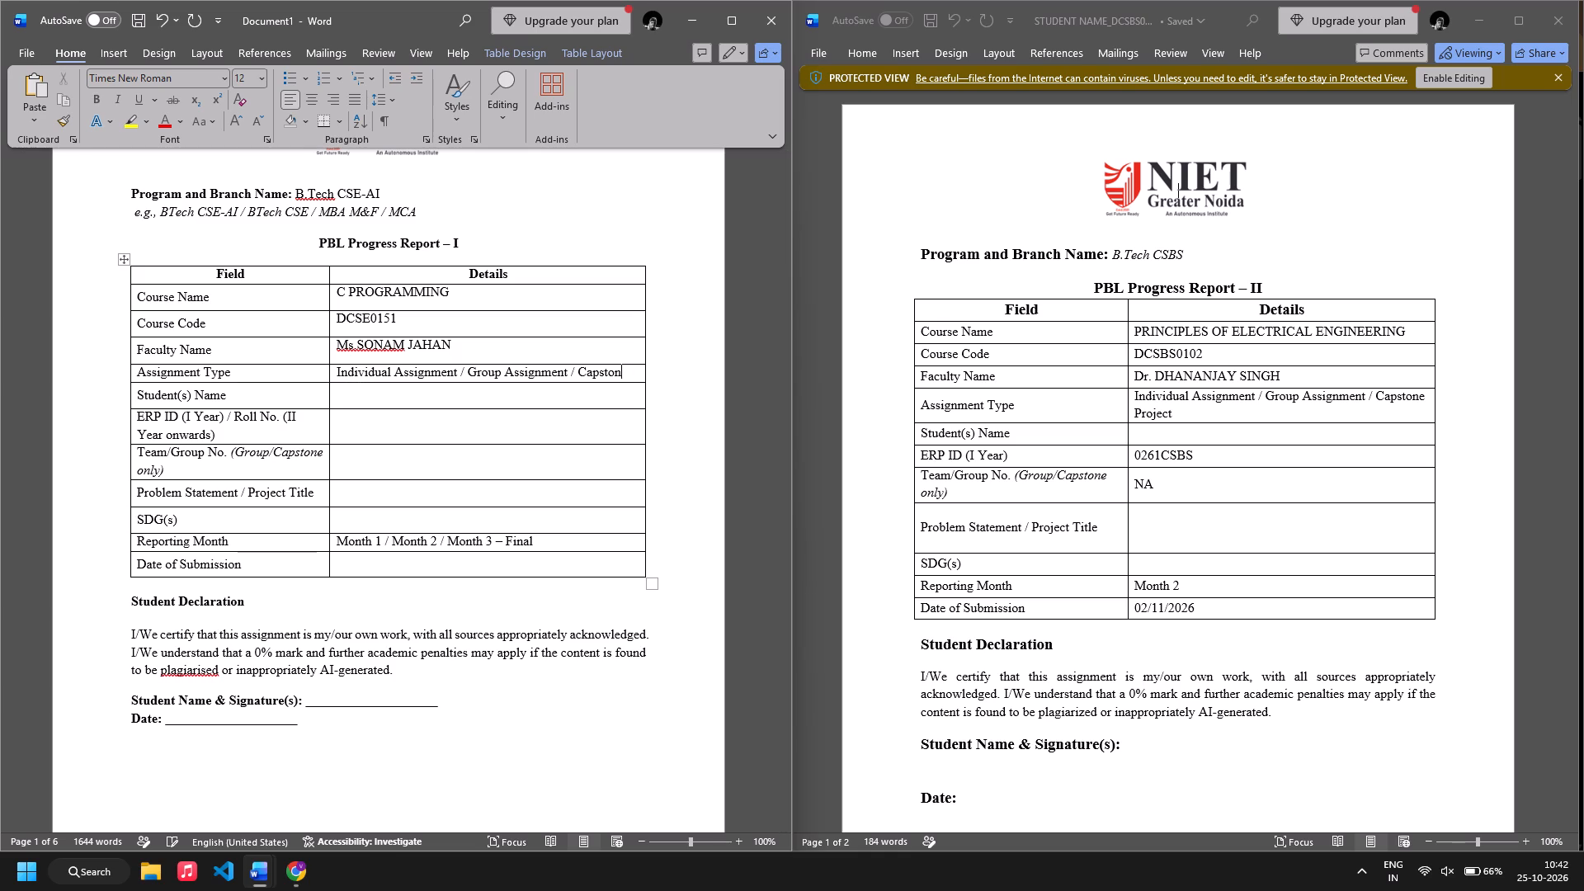
key("BackSpace")
key("BackSpace")
key("BackSpace")
key("BackSpace")
key("BackSpace")
key("BackSpace")
key("BackSpace")
key("BackSpace")
key("BackSpace")
key("BackSpace")
key("BackSpace")
key("BackSpace")
key("BackSpace")
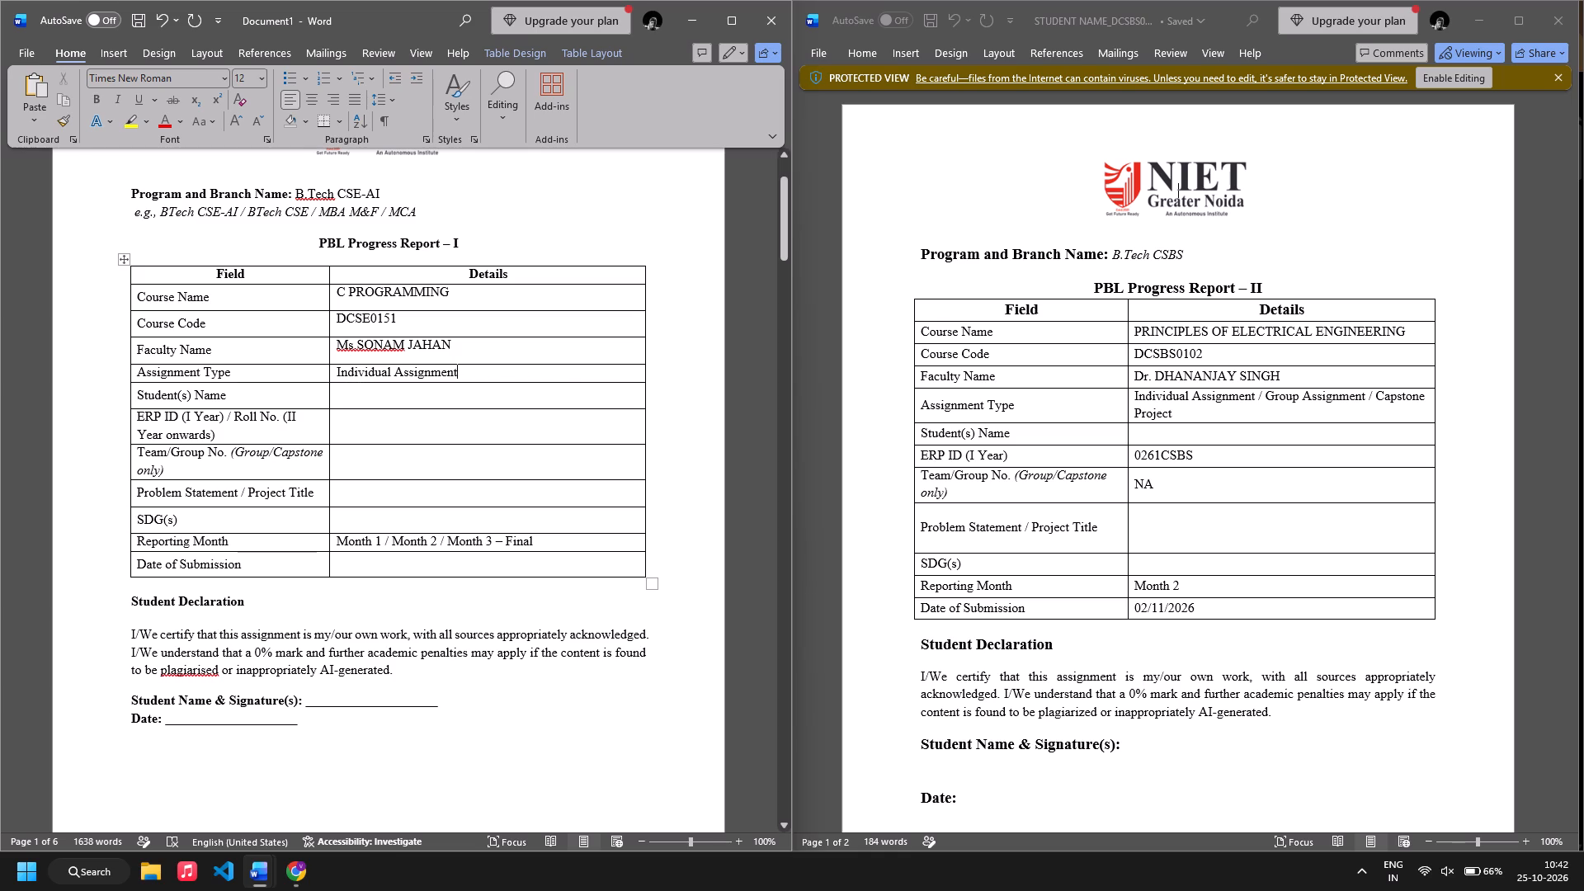
Change the "Student(s) Name" row label to "Student Name".
left_click(387, 402)
left_click(191, 391)
key("BackSpace")
key("BackSpace")
key("BackSpace")
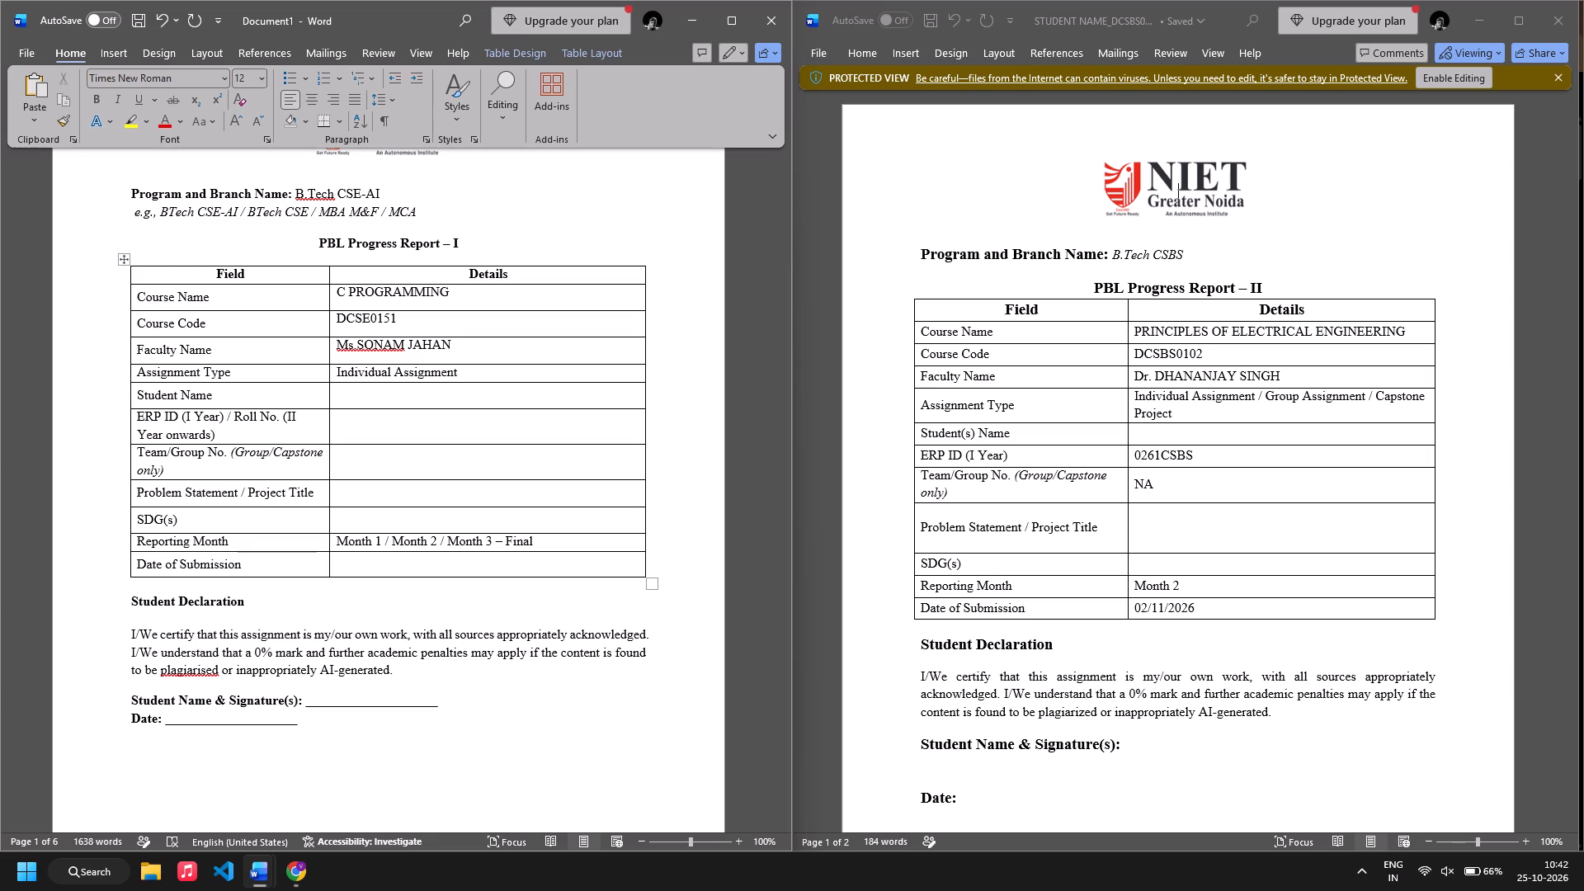
Enter the student's full name in capitals in the Student Name row.
left_click(352, 394)
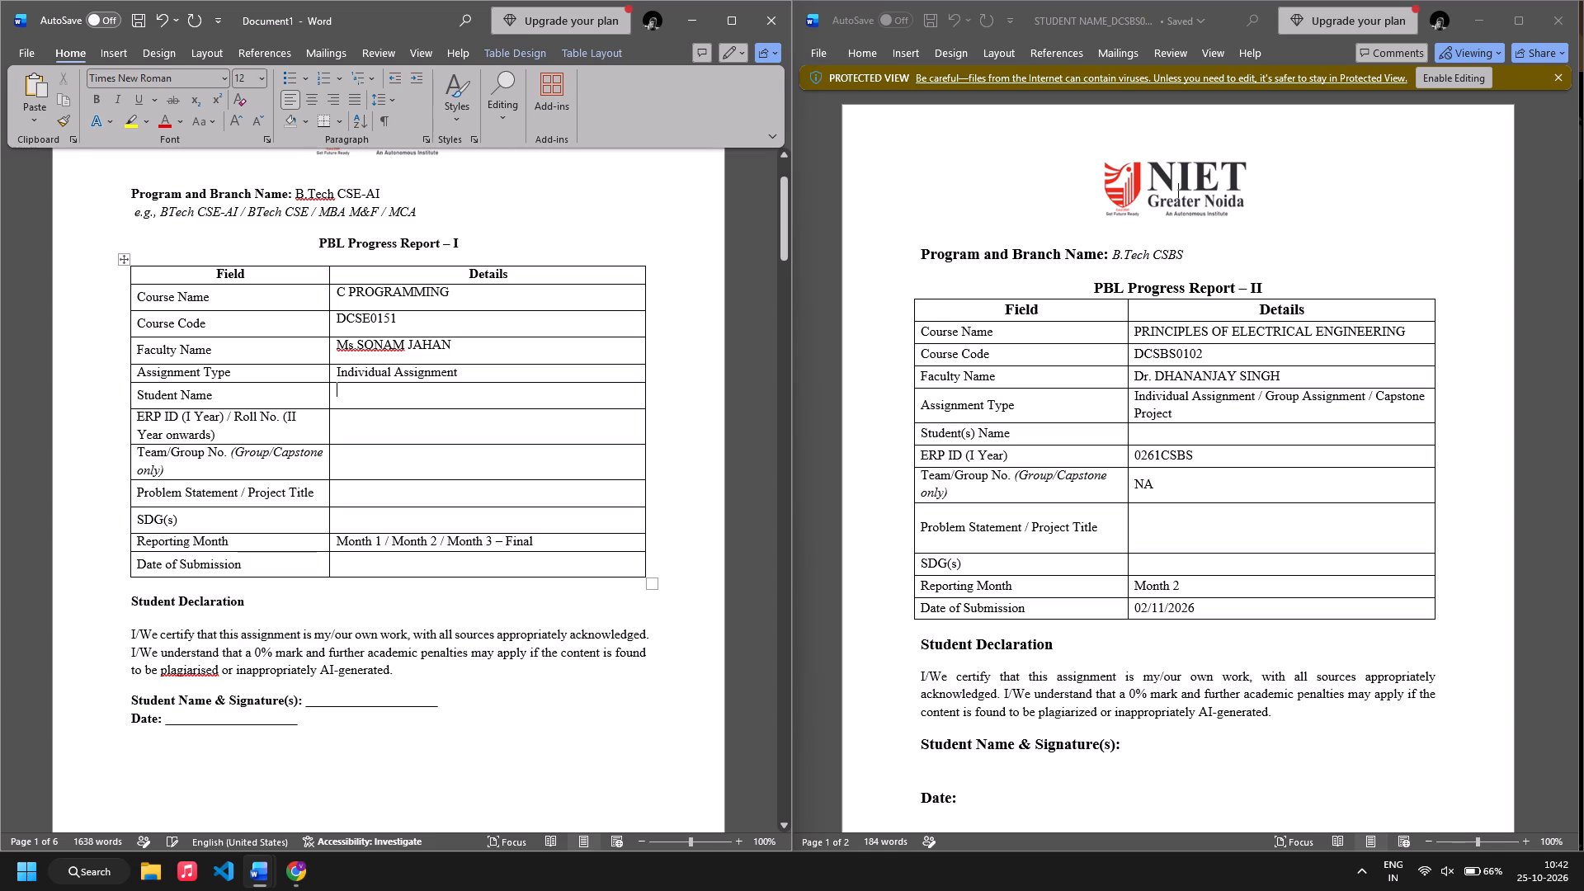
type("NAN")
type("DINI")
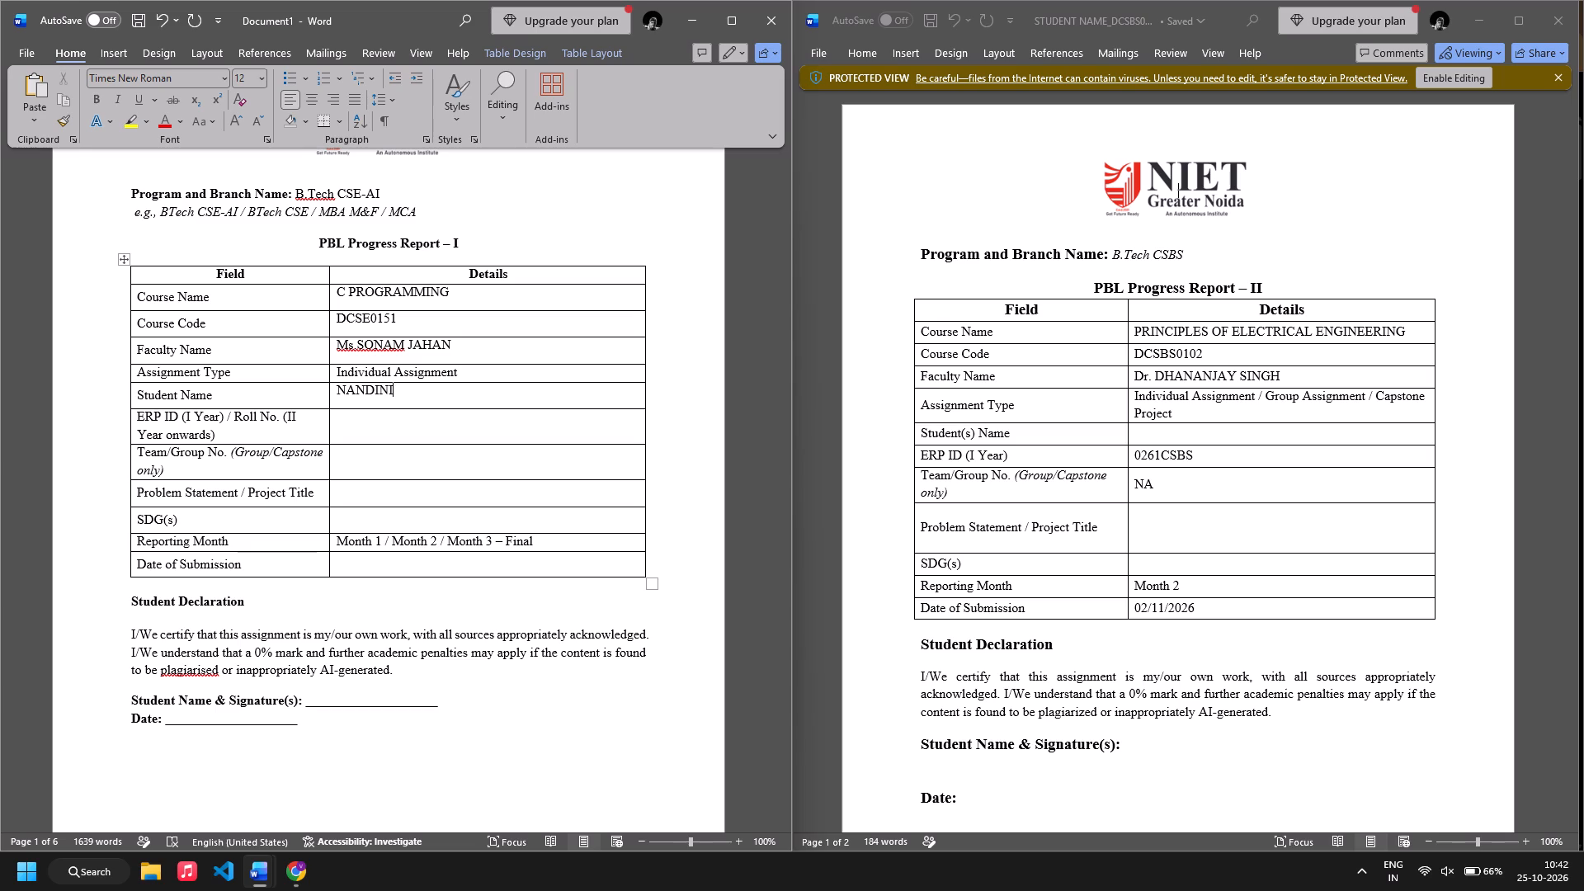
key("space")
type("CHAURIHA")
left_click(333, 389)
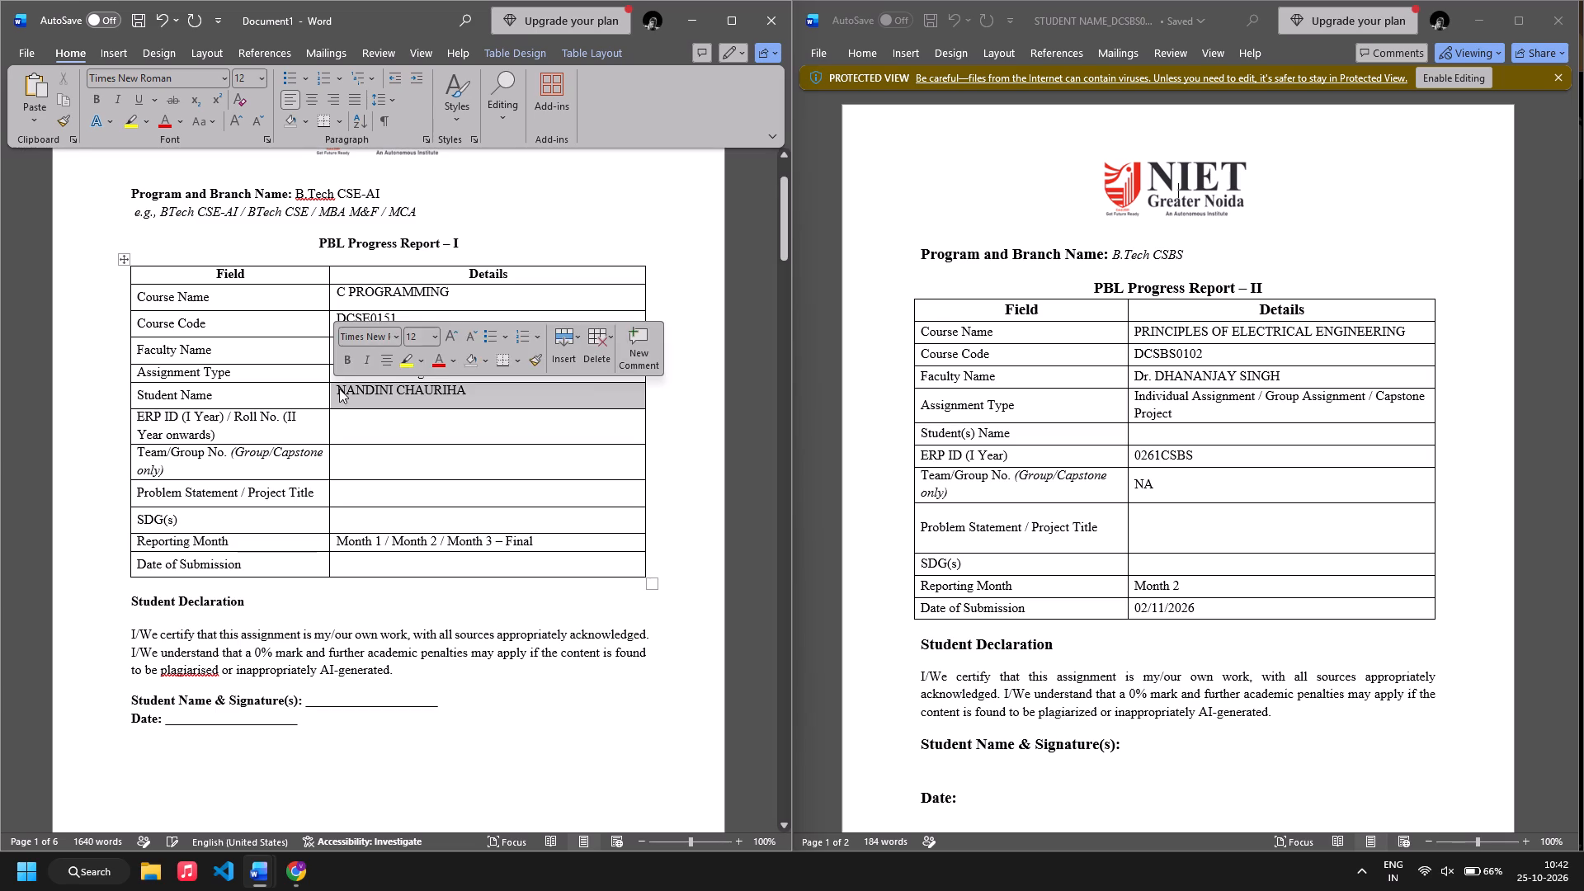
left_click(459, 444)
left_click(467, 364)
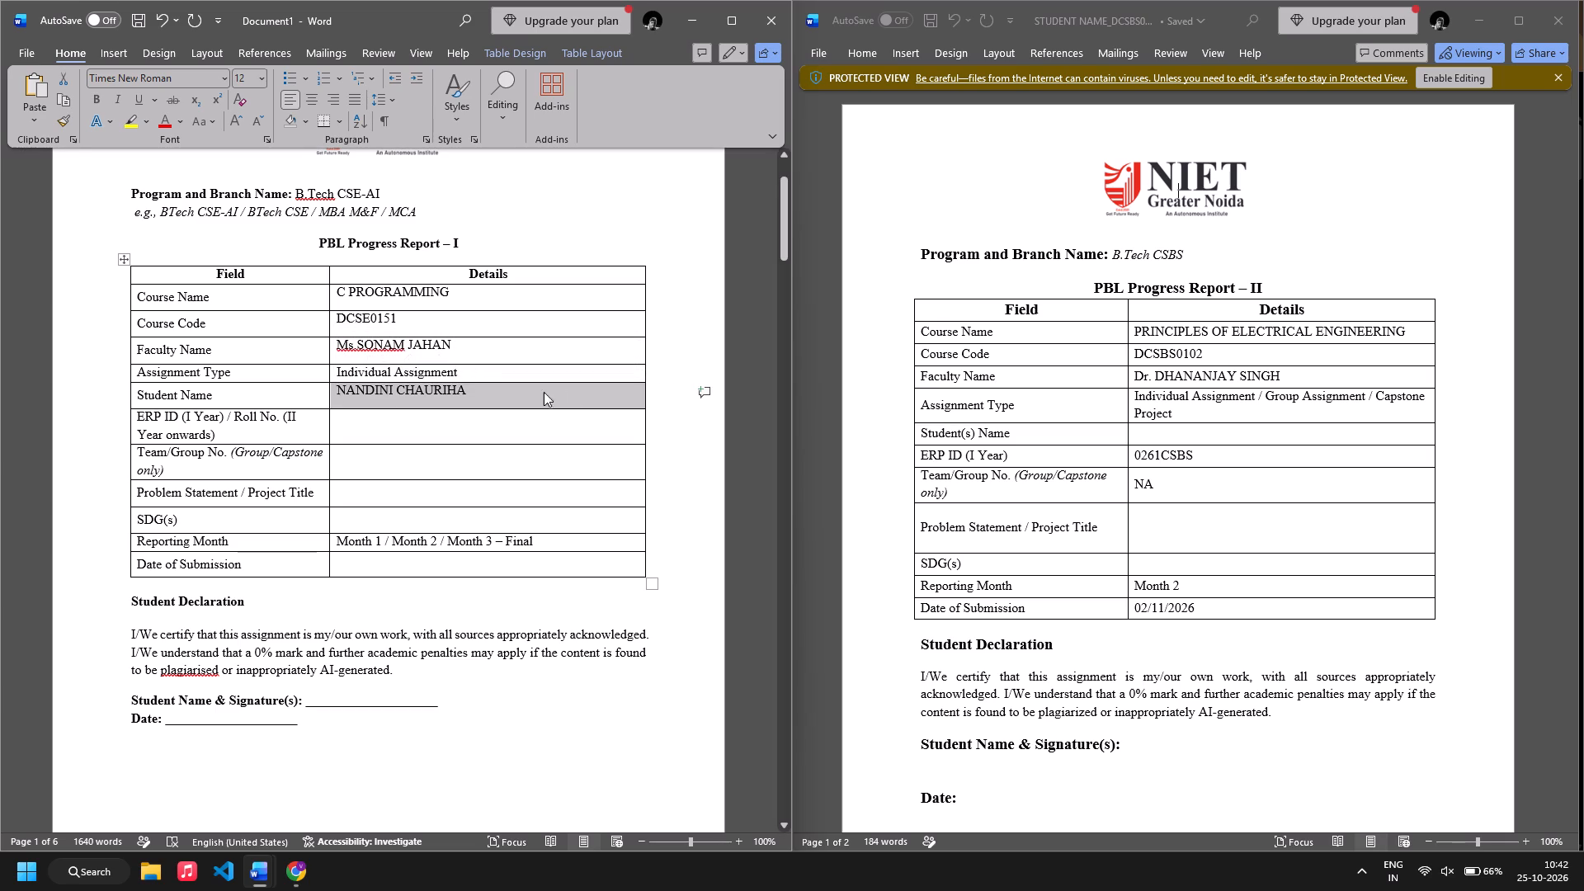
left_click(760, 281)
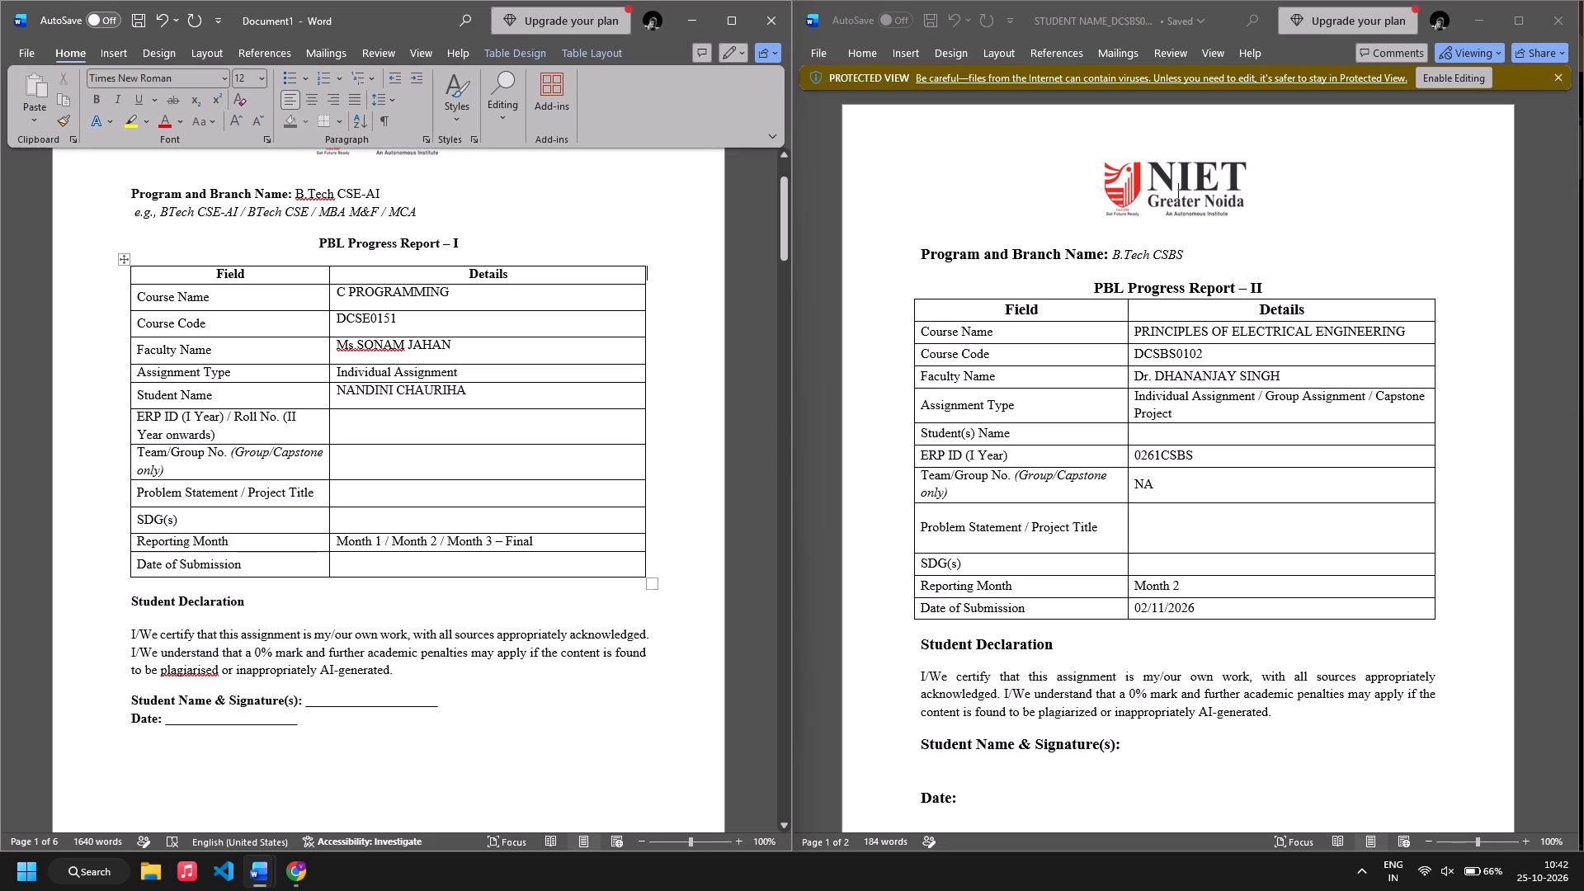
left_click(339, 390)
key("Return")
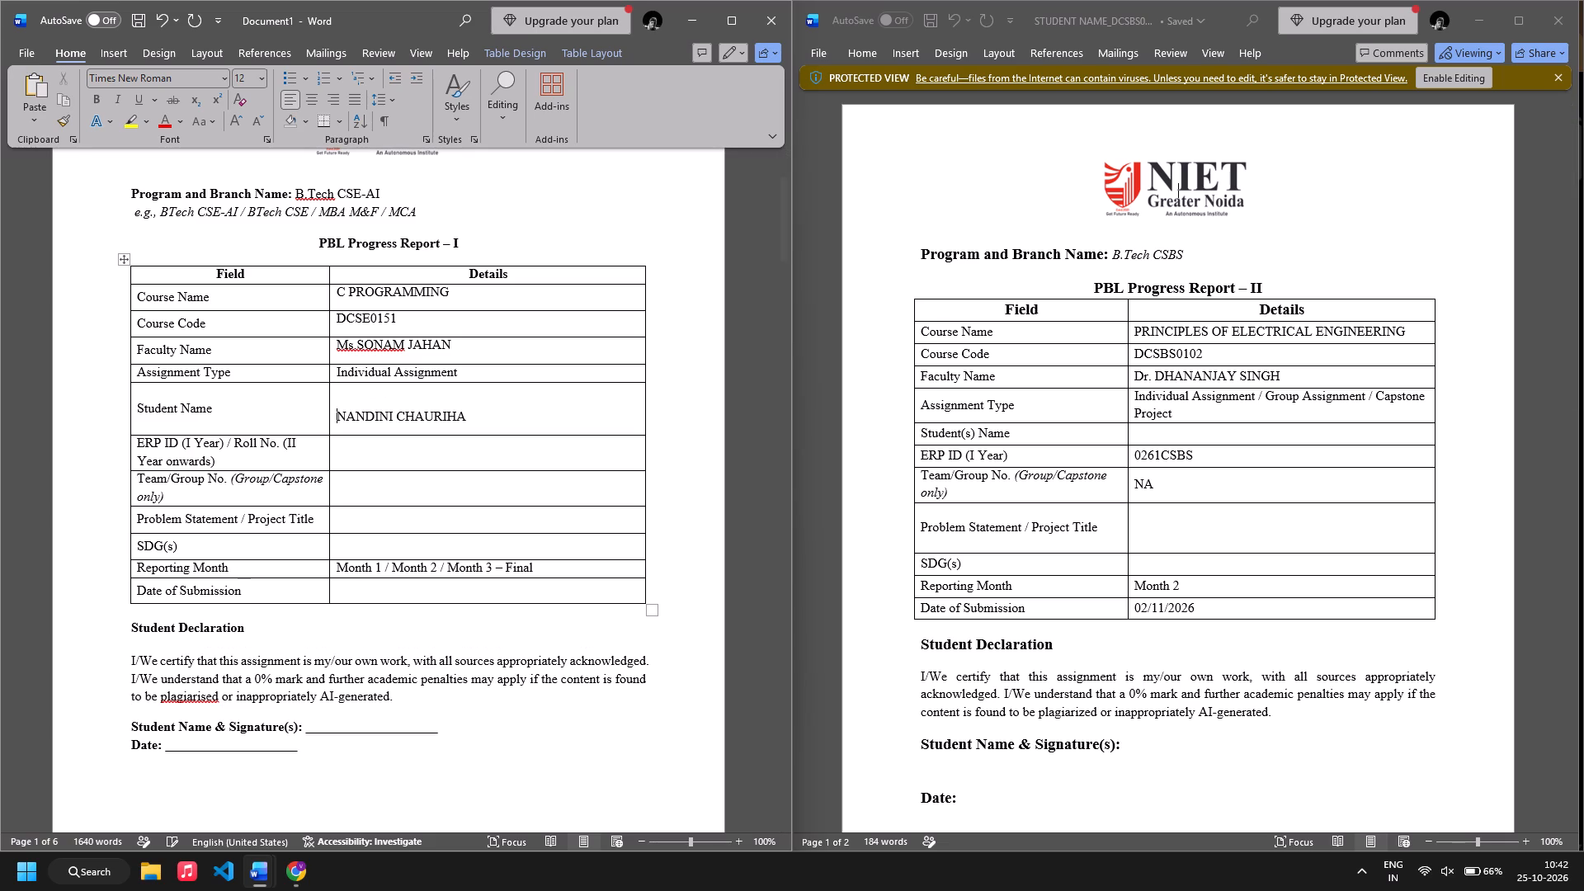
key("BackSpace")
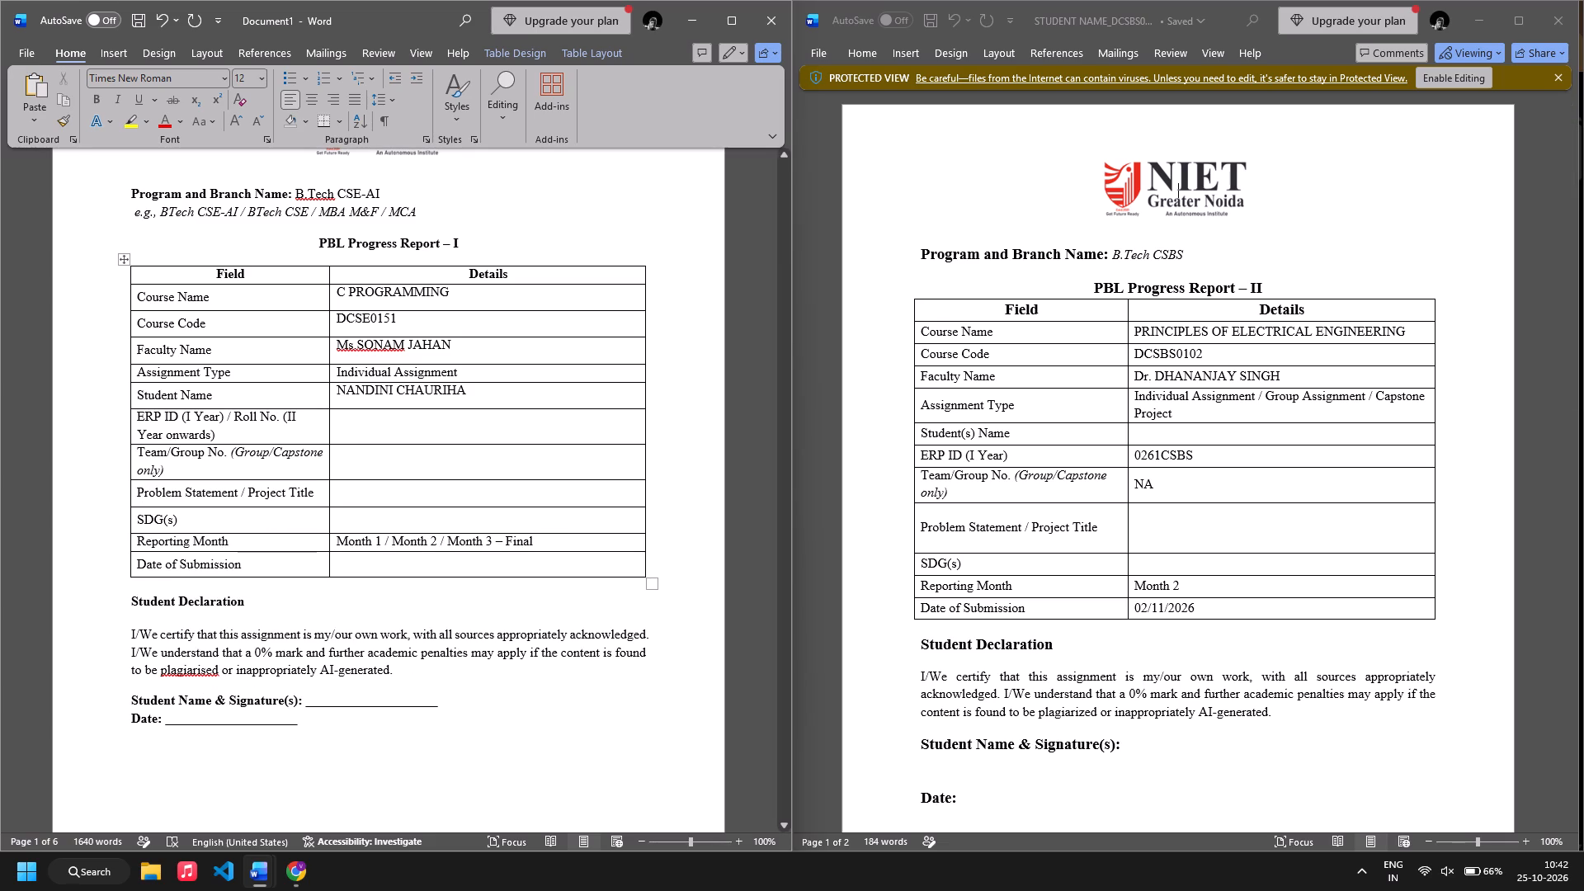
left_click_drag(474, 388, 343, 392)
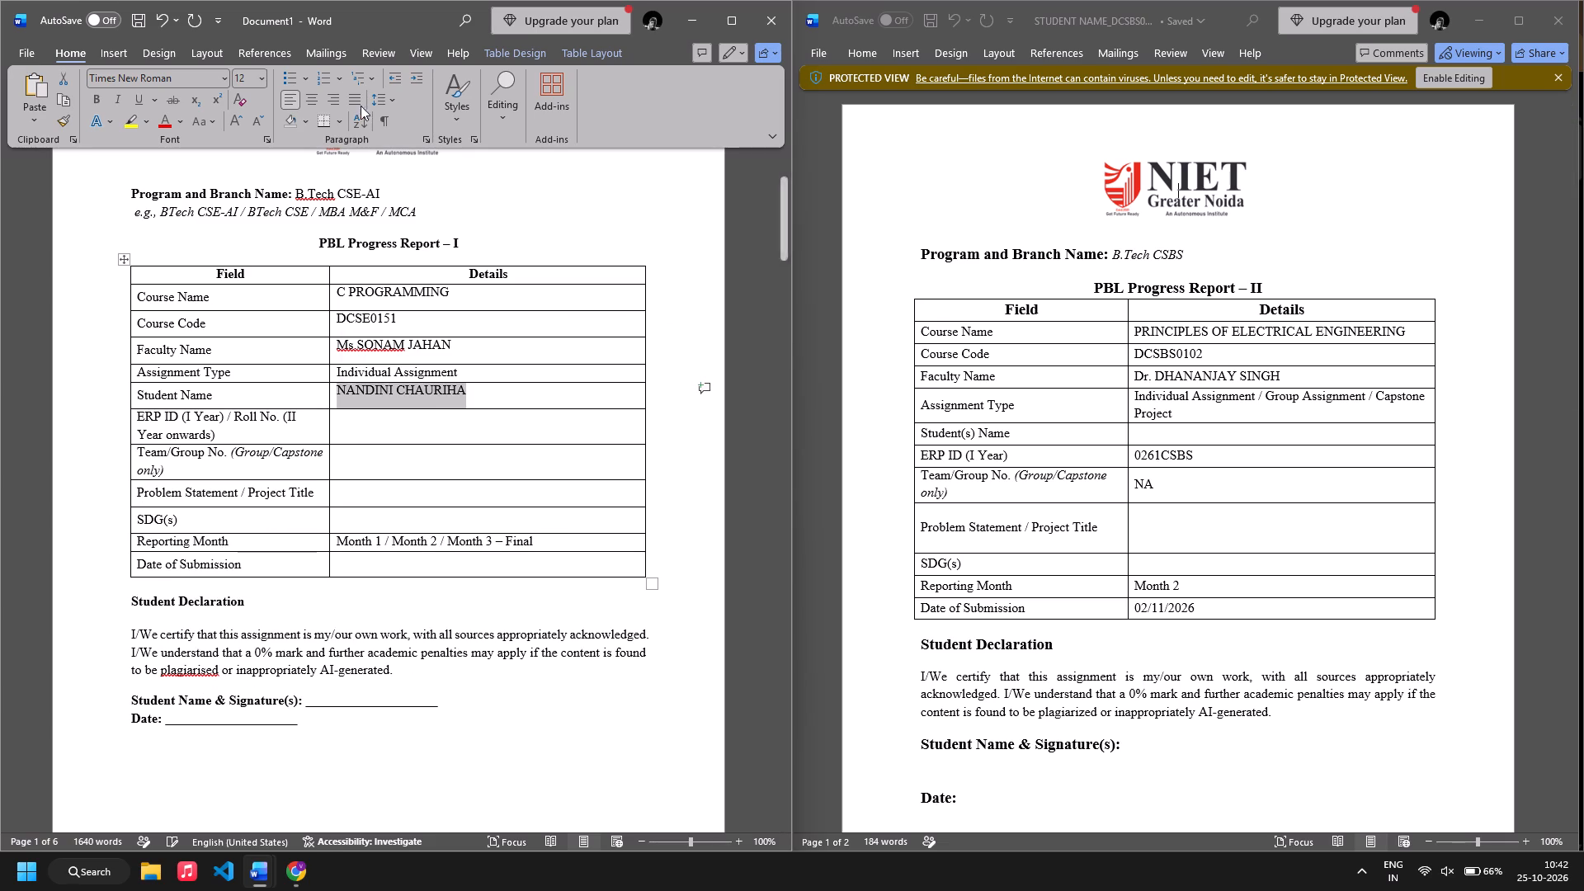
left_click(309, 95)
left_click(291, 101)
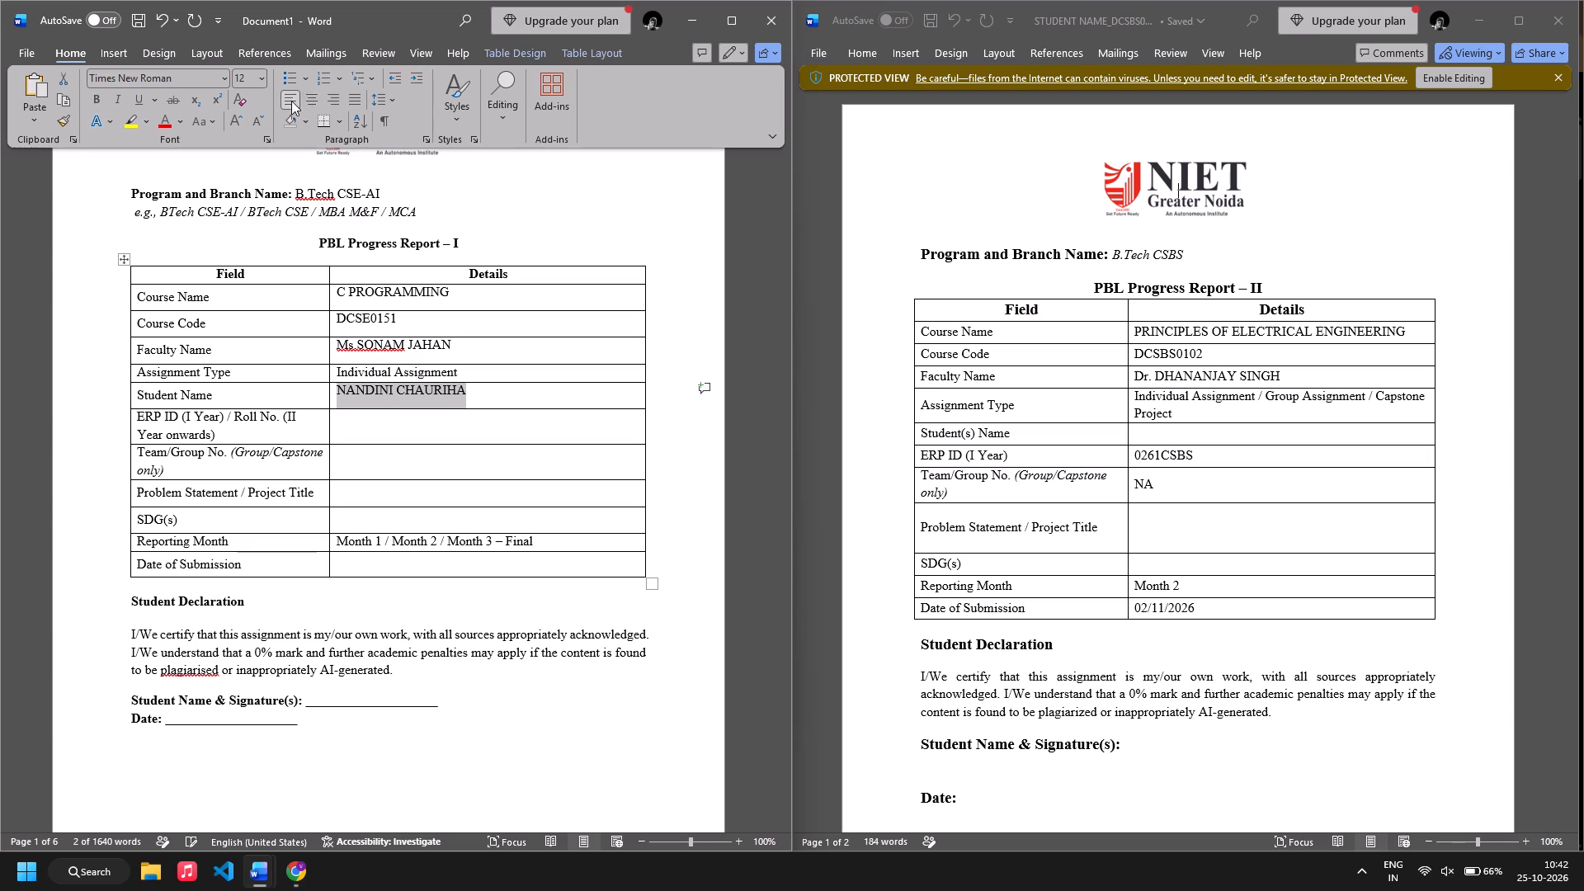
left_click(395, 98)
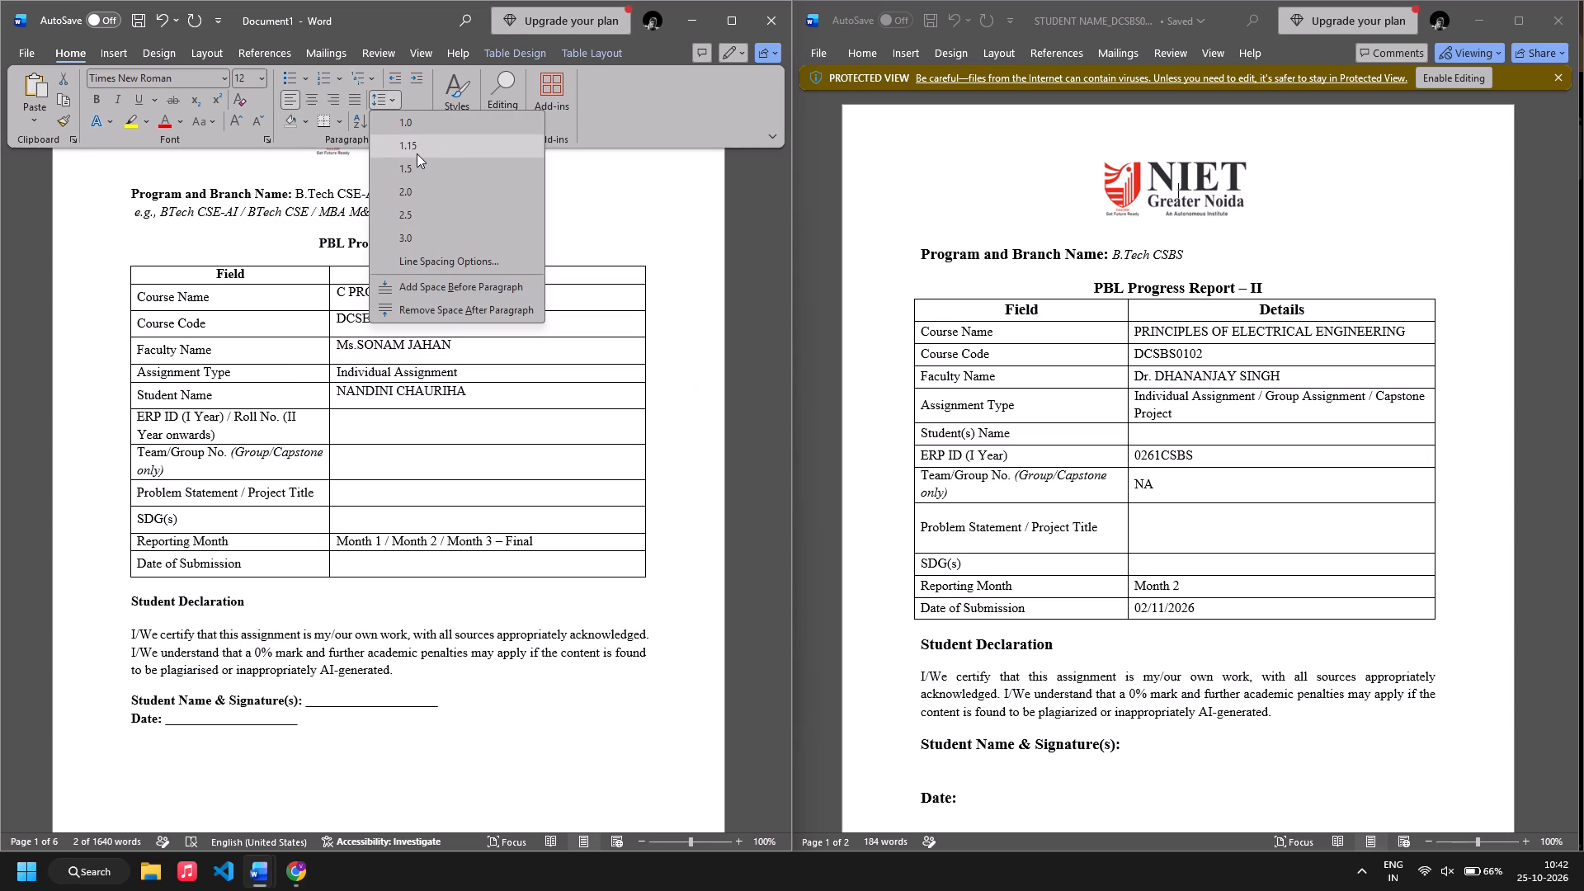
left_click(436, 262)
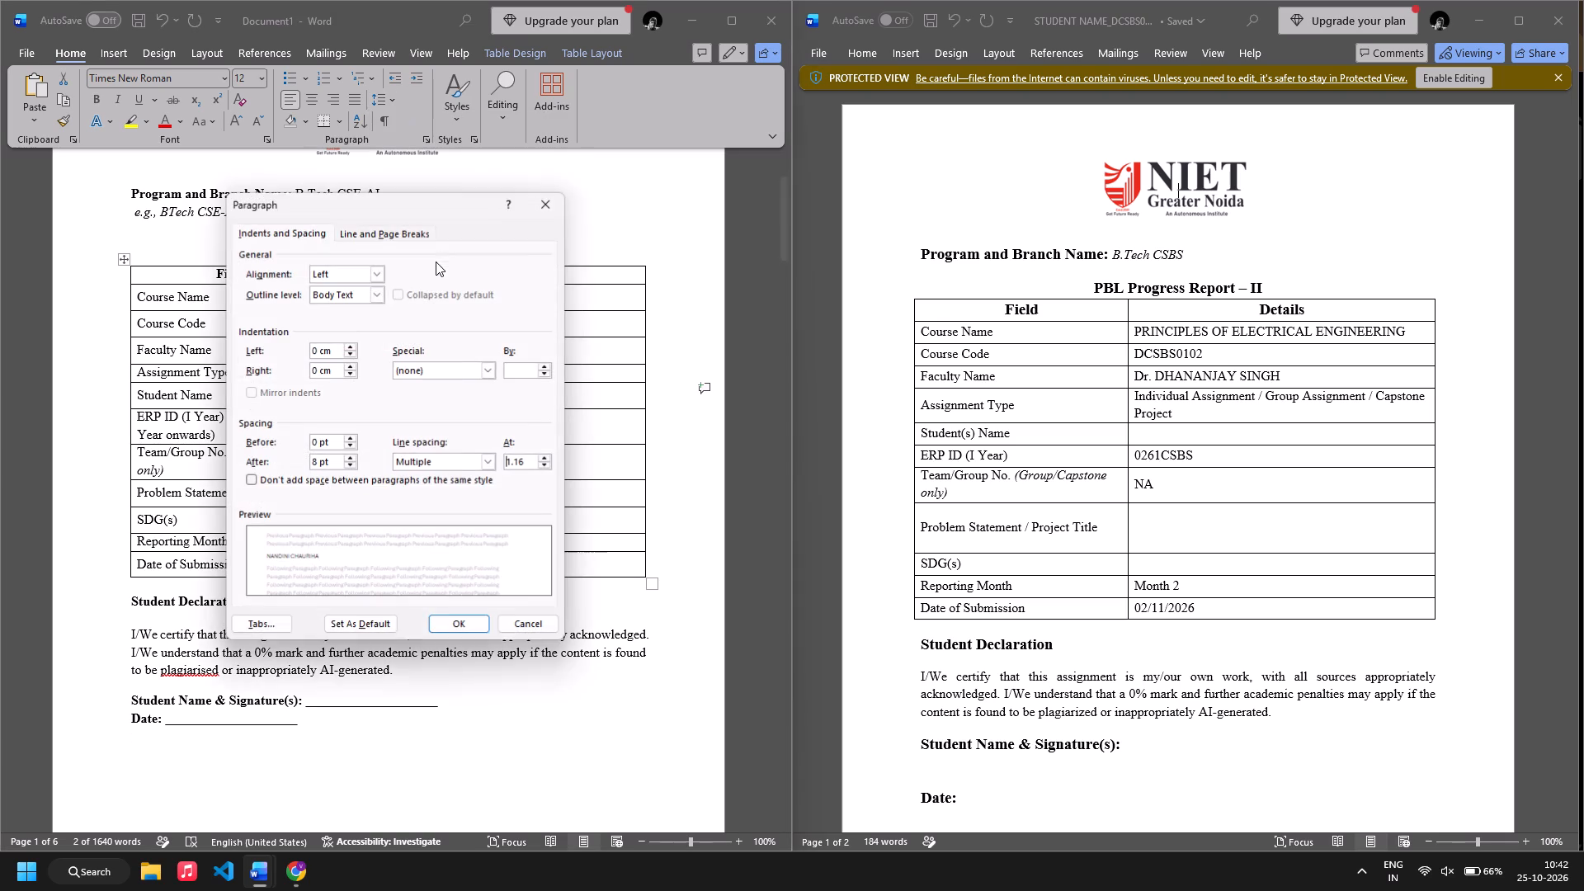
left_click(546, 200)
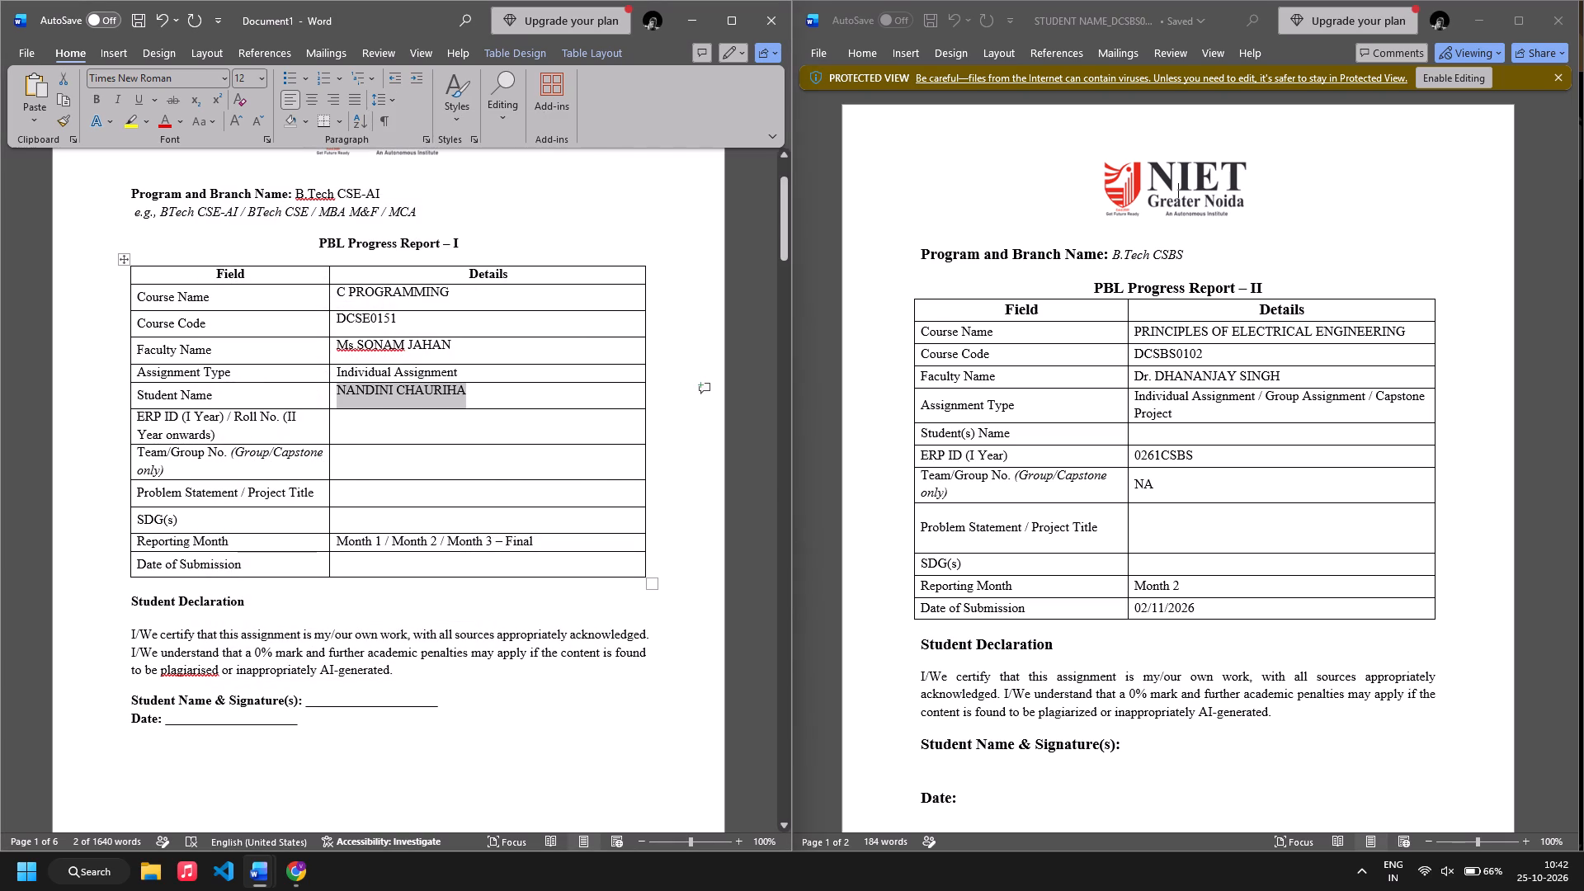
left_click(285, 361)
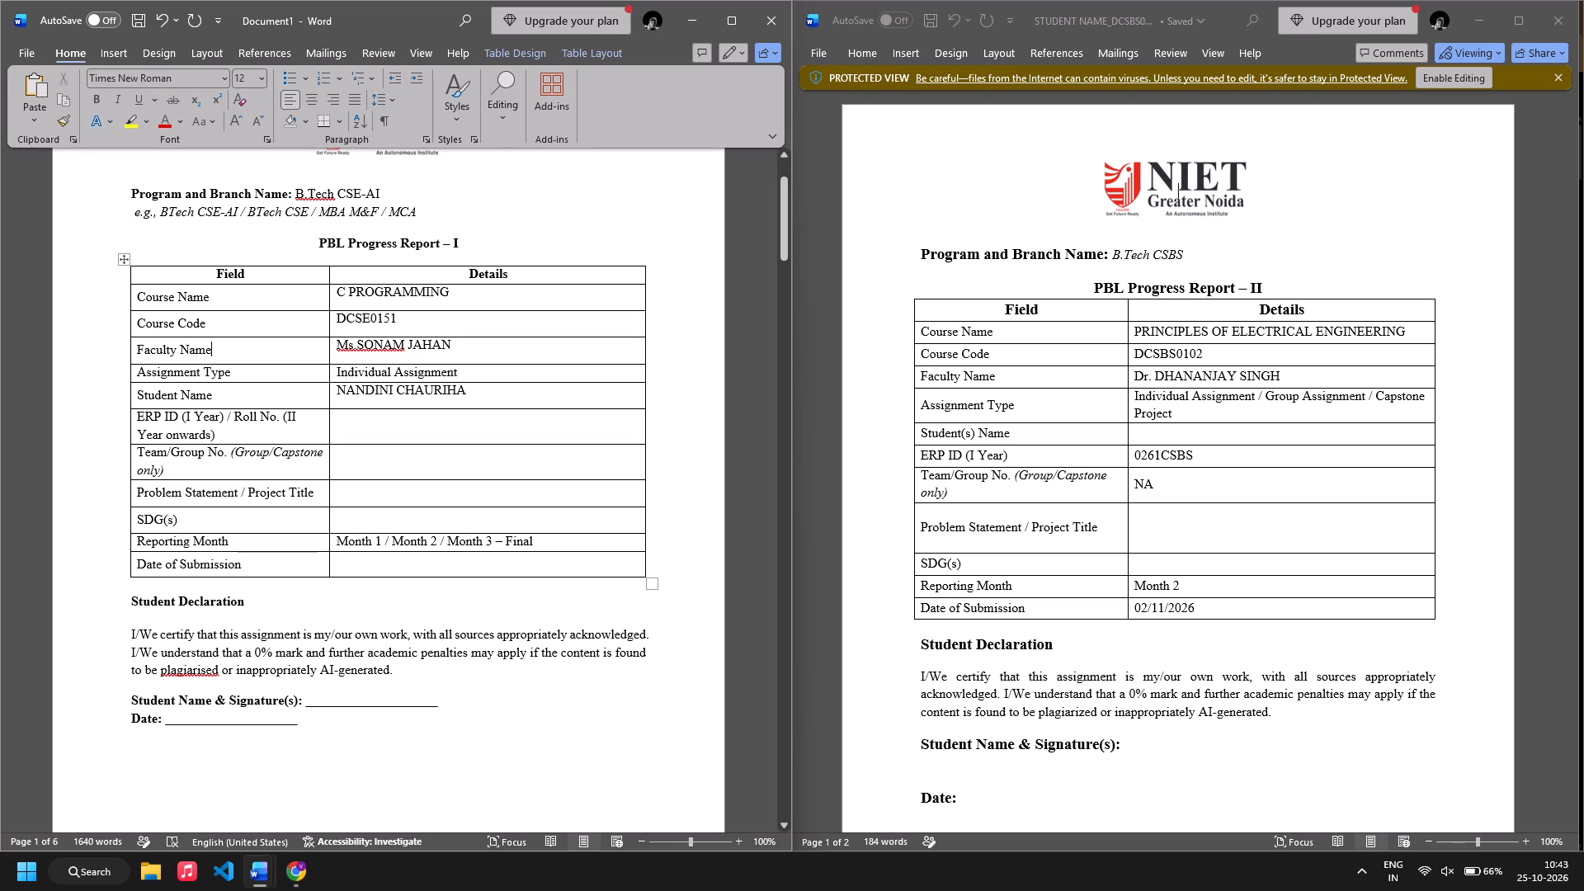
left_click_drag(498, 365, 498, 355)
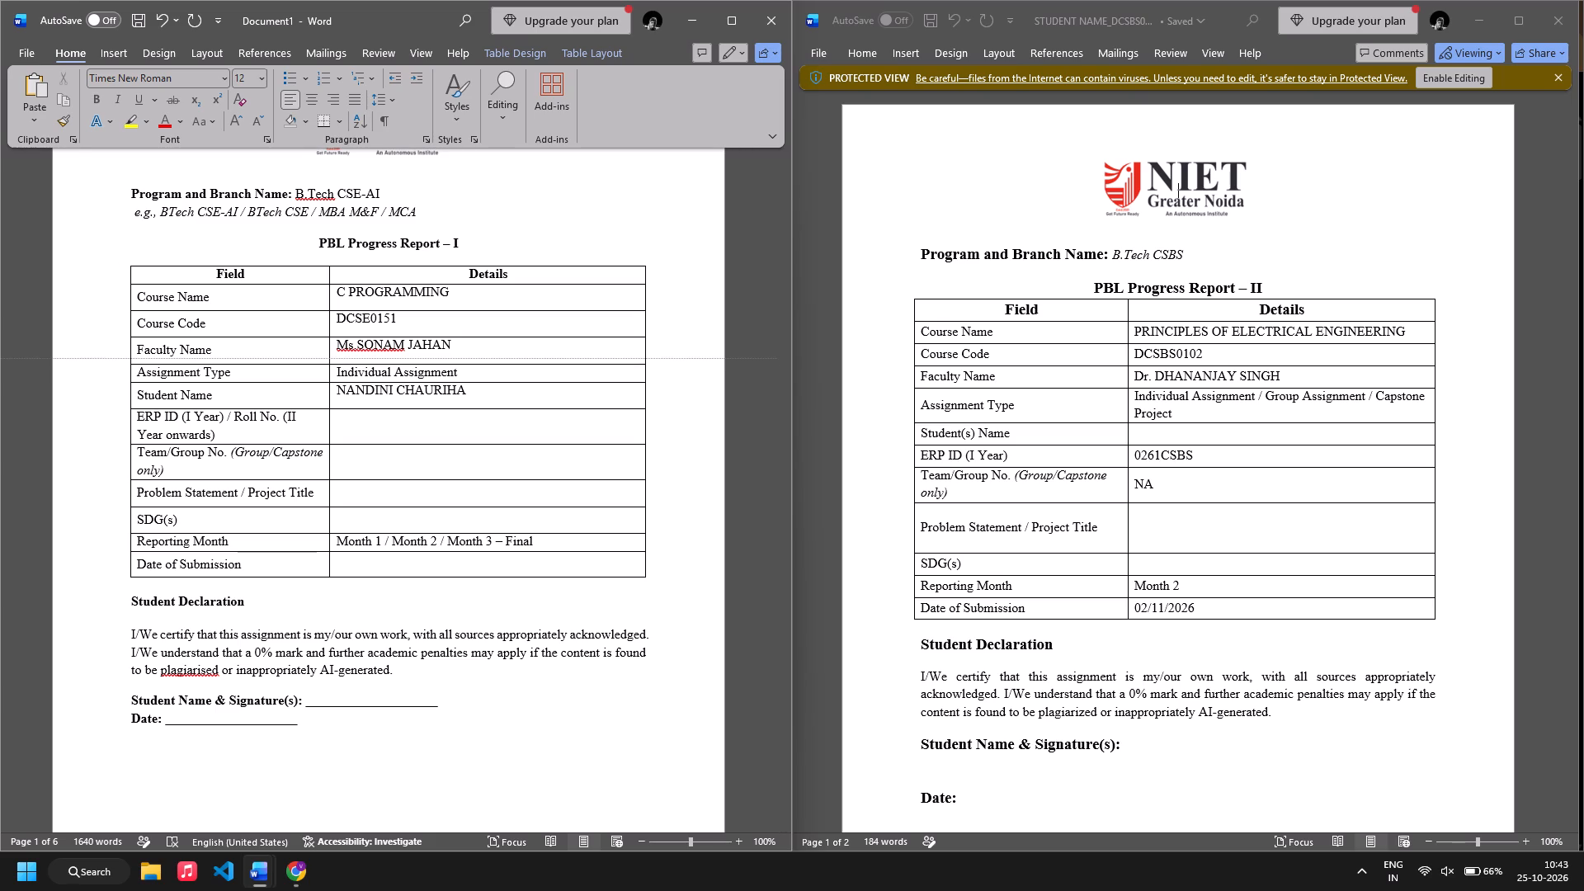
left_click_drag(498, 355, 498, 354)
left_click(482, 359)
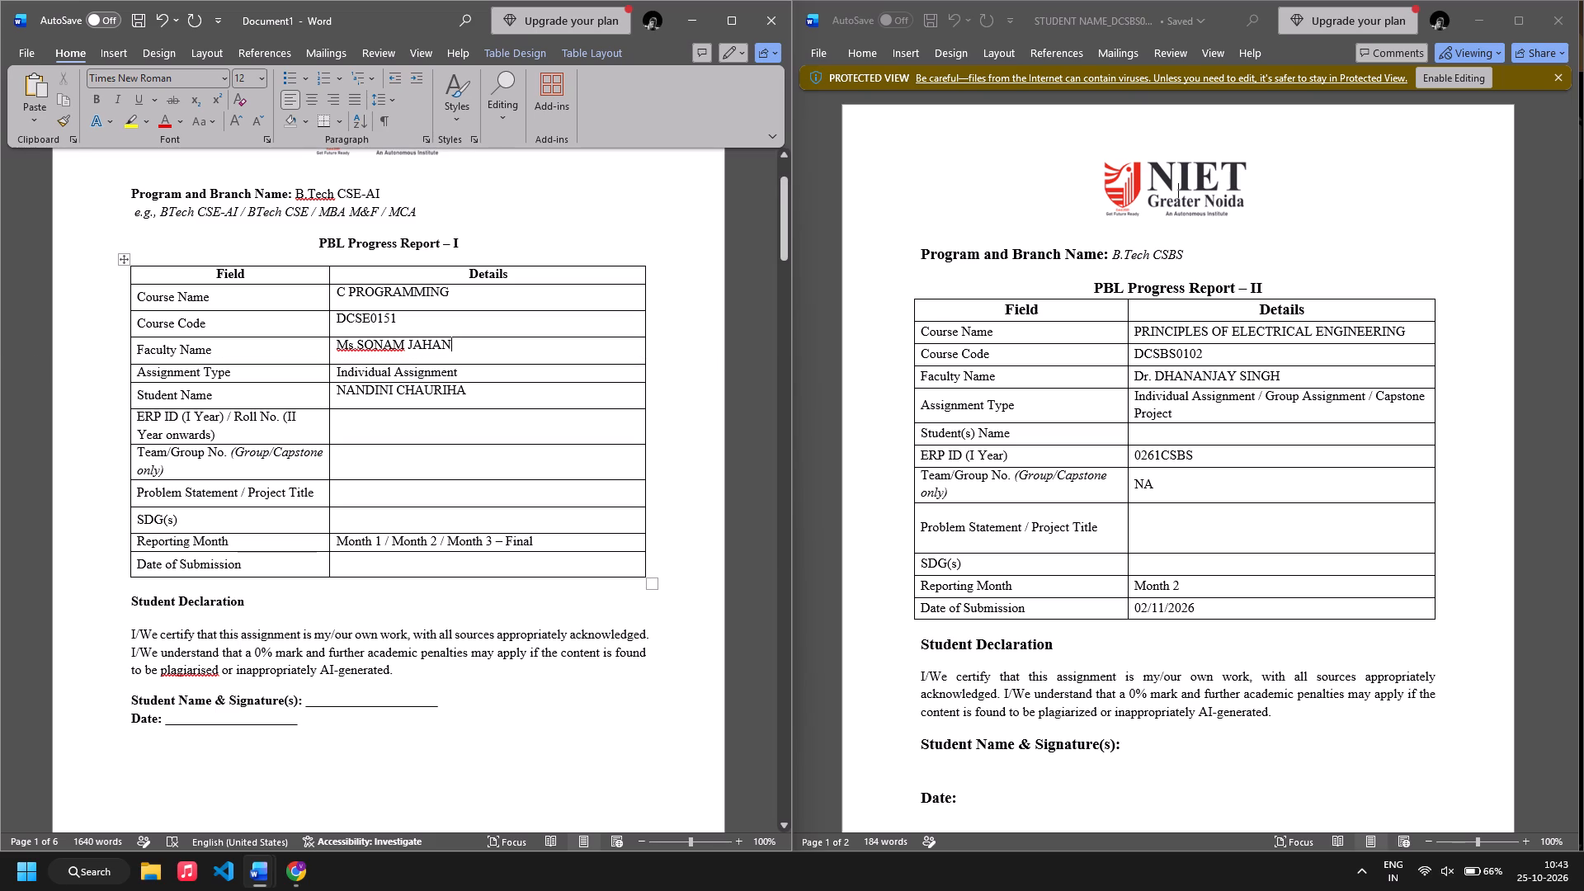
Shorten the ERP ID row label to "ERP ID (I Year)" by removing the roll number part.
left_click(387, 423)
left_click(234, 440)
key("BackSpace")
key("BackSpace")
key("BackSpace")
key("BackSpace")
key("BackSpace")
key("BackSpace")
key("BackSpace")
key("BackSpace")
key("BackSpace")
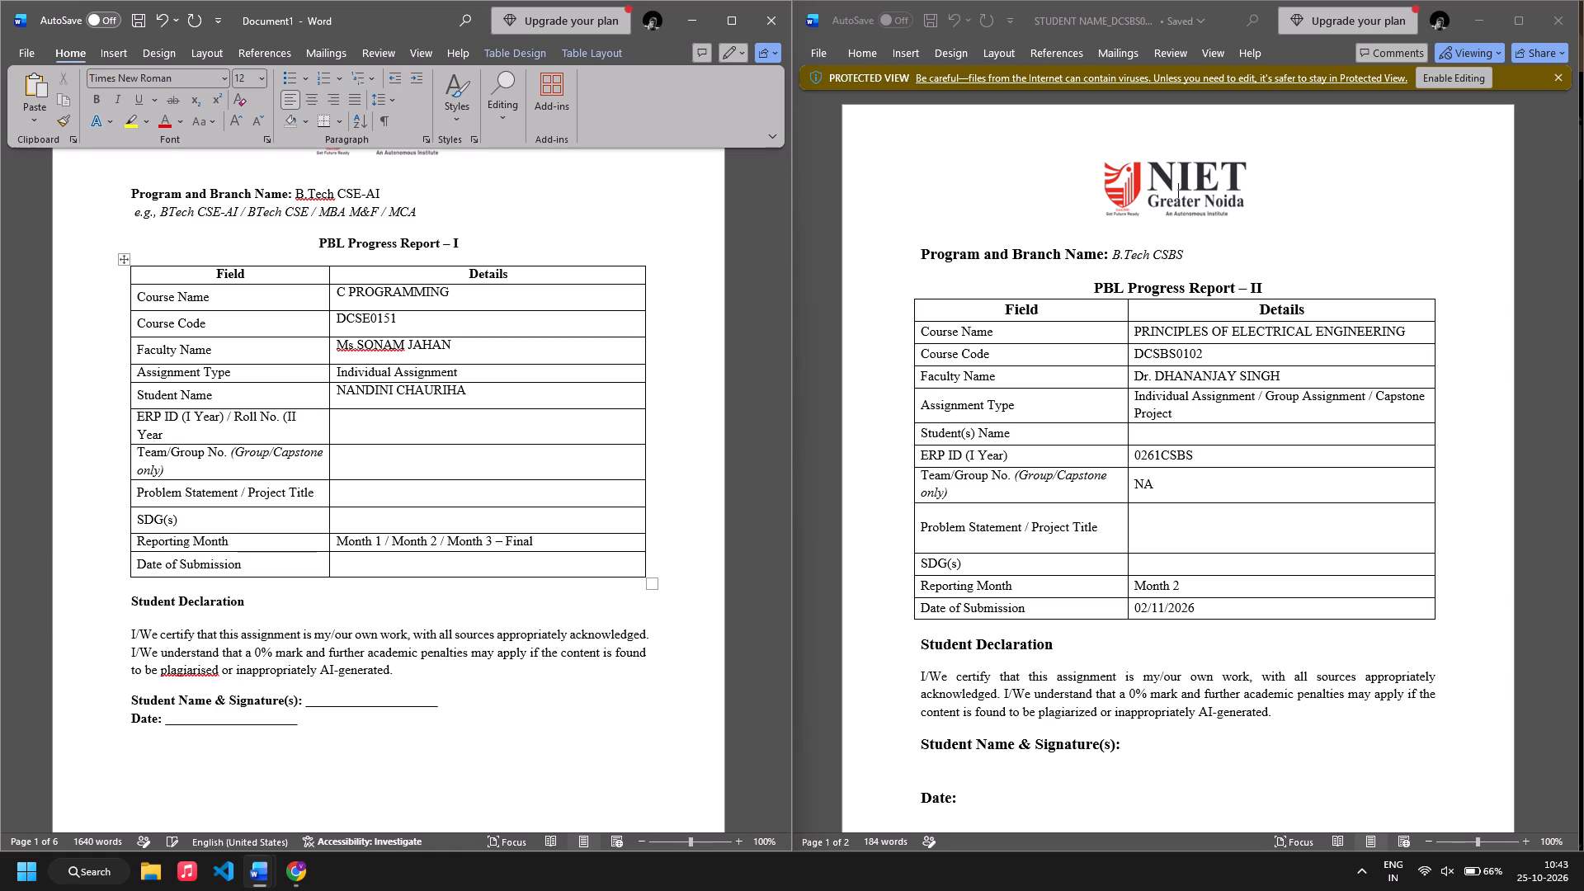
key("BackSpace")
key("BackSpace")
key("BackSpace")
key("BackSpace")
key("BackSpace")
key("BackSpace")
key("BackSpace")
key("BackSpace")
key("BackSpace")
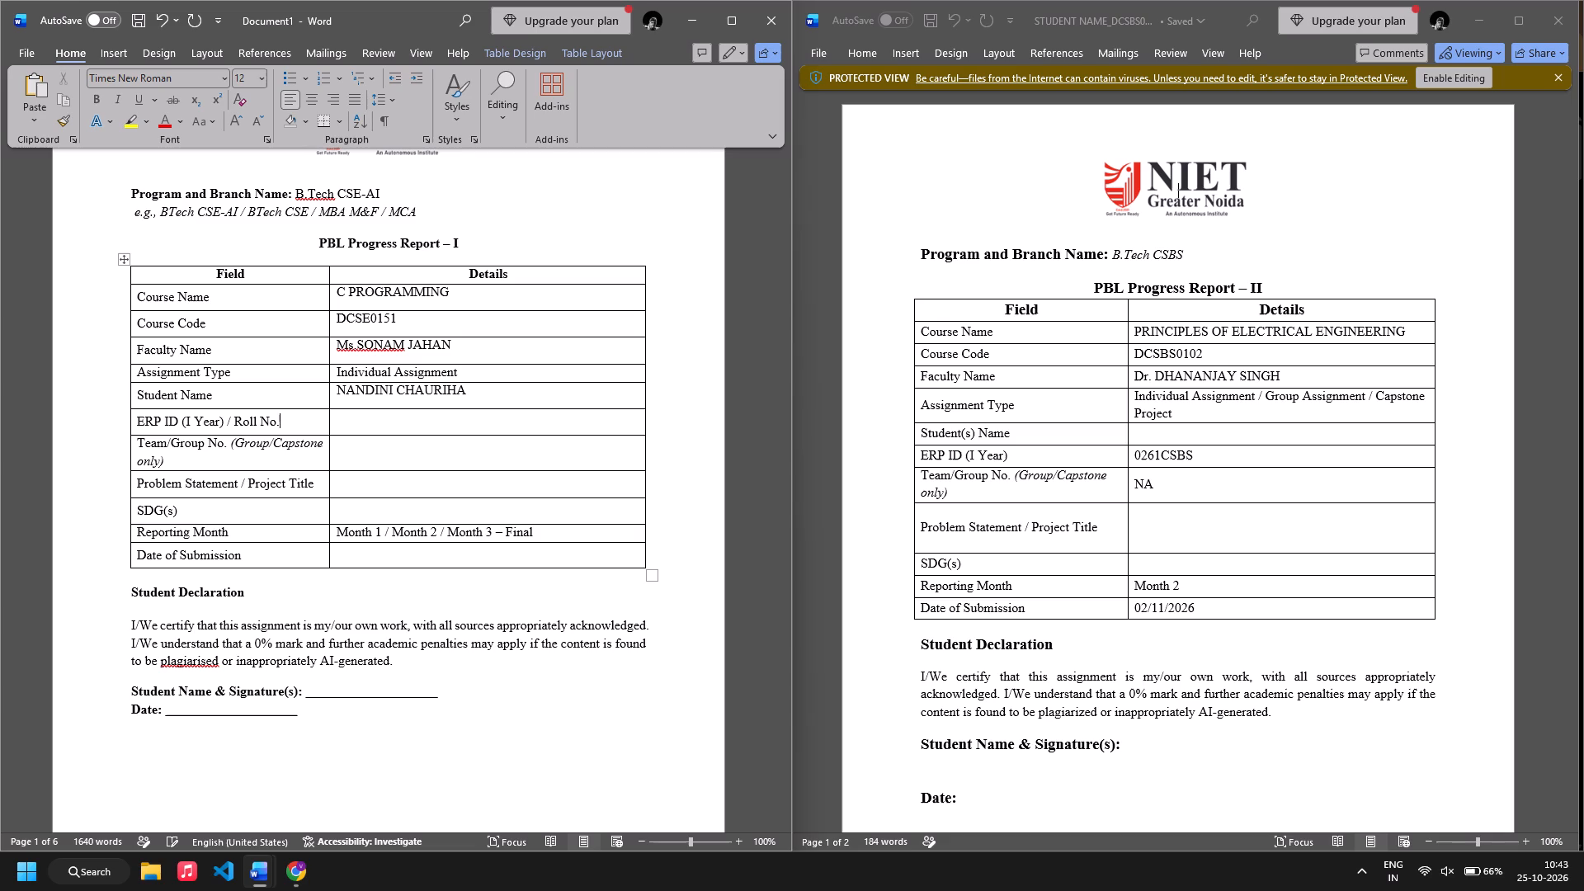
key("BackSpace")
key("BackSpace")
key("BackSpace")
key("BackSpace")
key("BackSpace")
key("BackSpace")
key("BackSpace")
key("BackSpace")
key("BackSpace")
key("BackSpace")
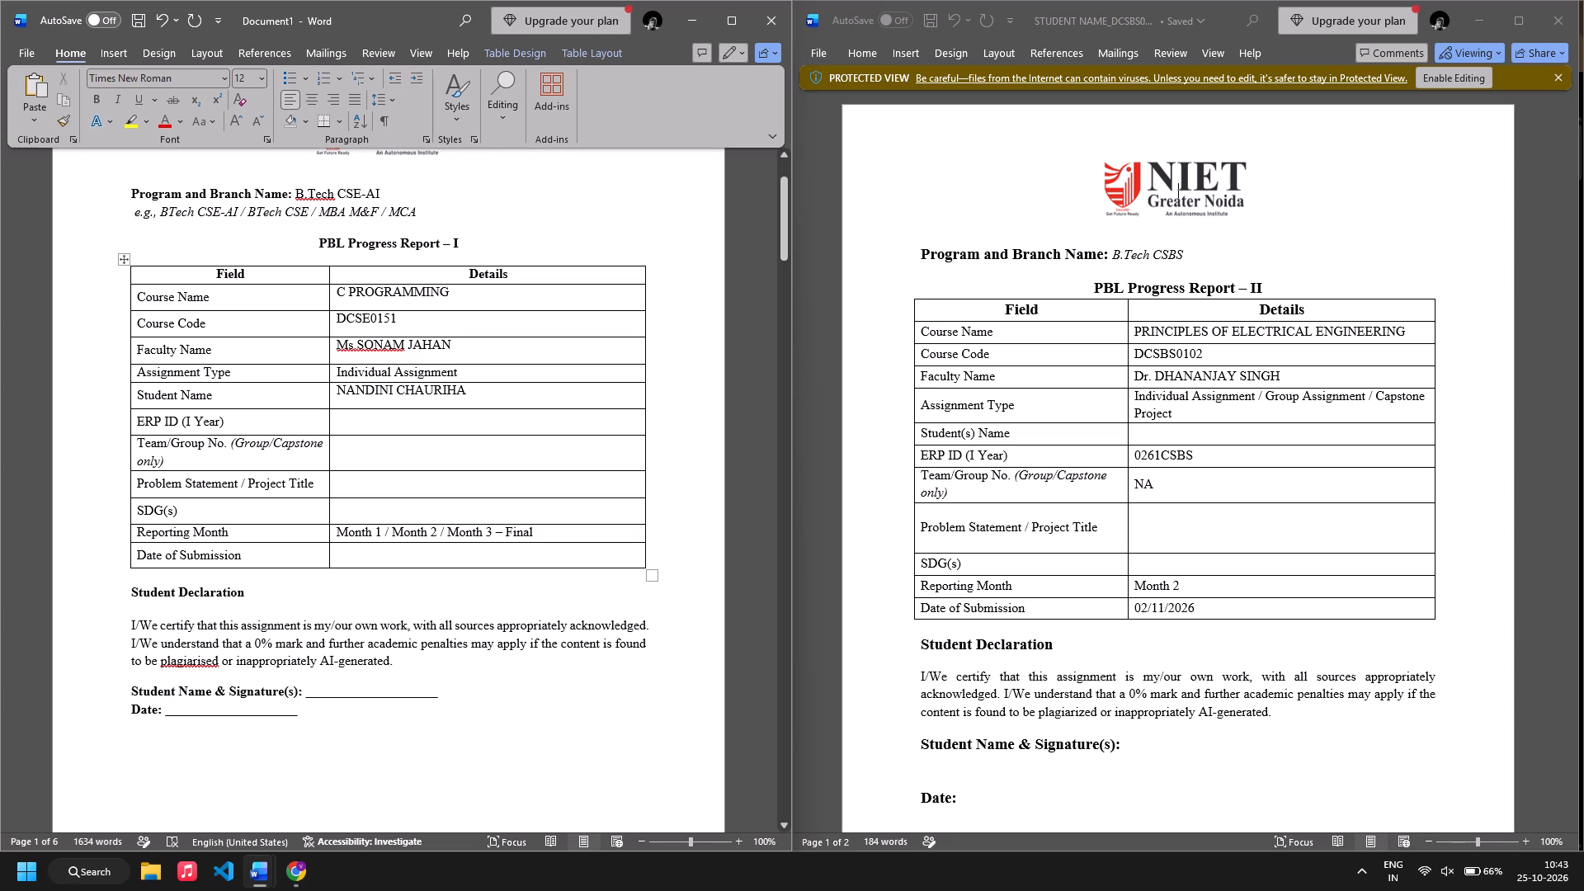
Enter the student's ERP ID in the Details cell of the ERP ID (I Year) row.
left_click(367, 422)
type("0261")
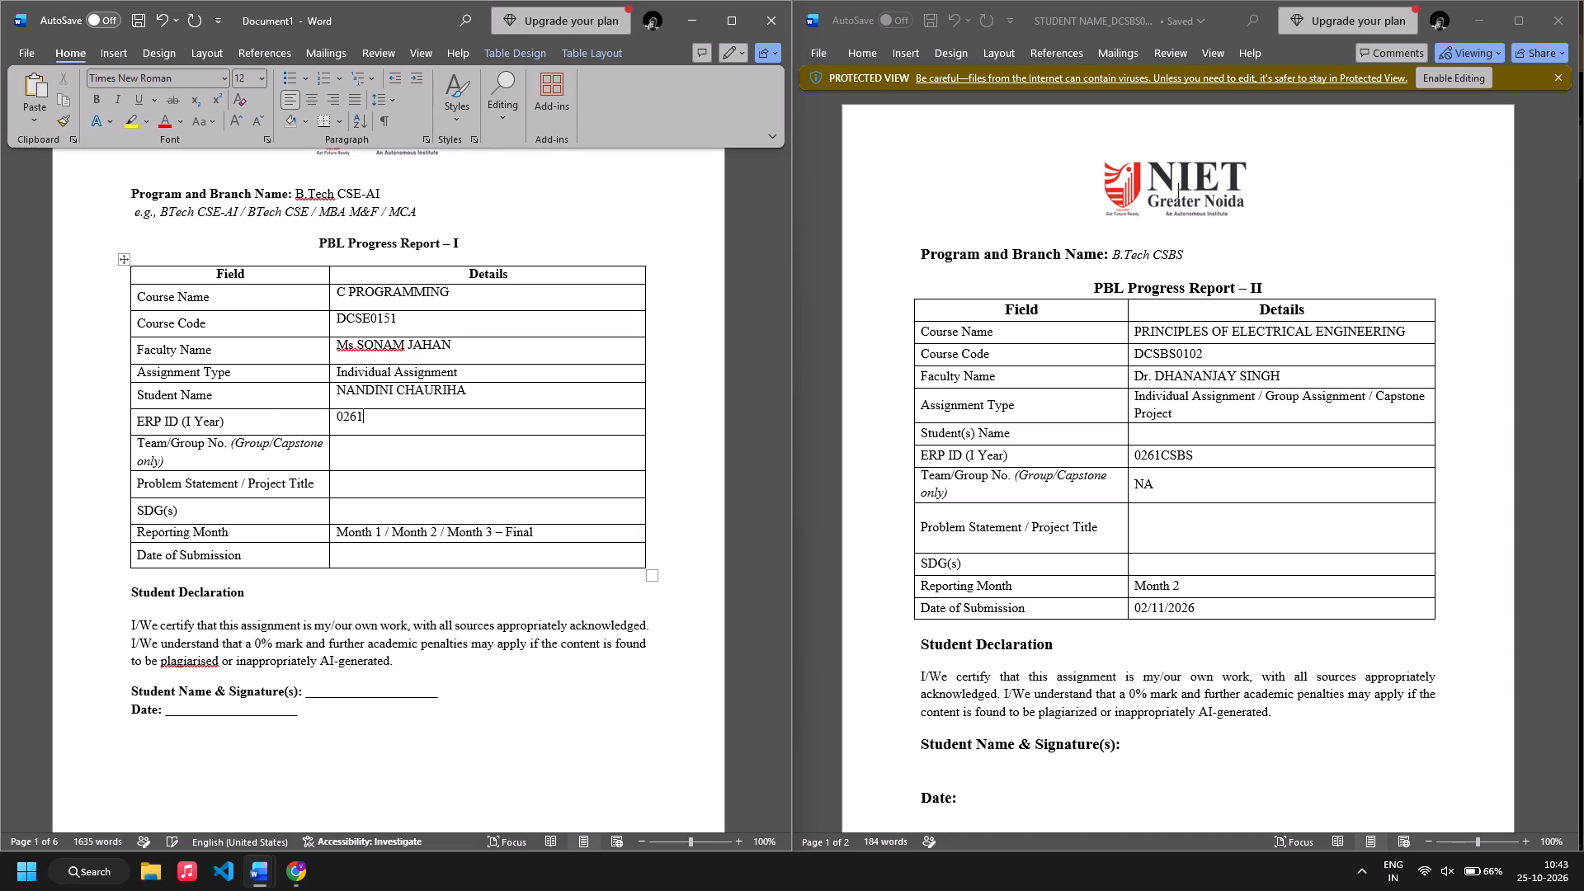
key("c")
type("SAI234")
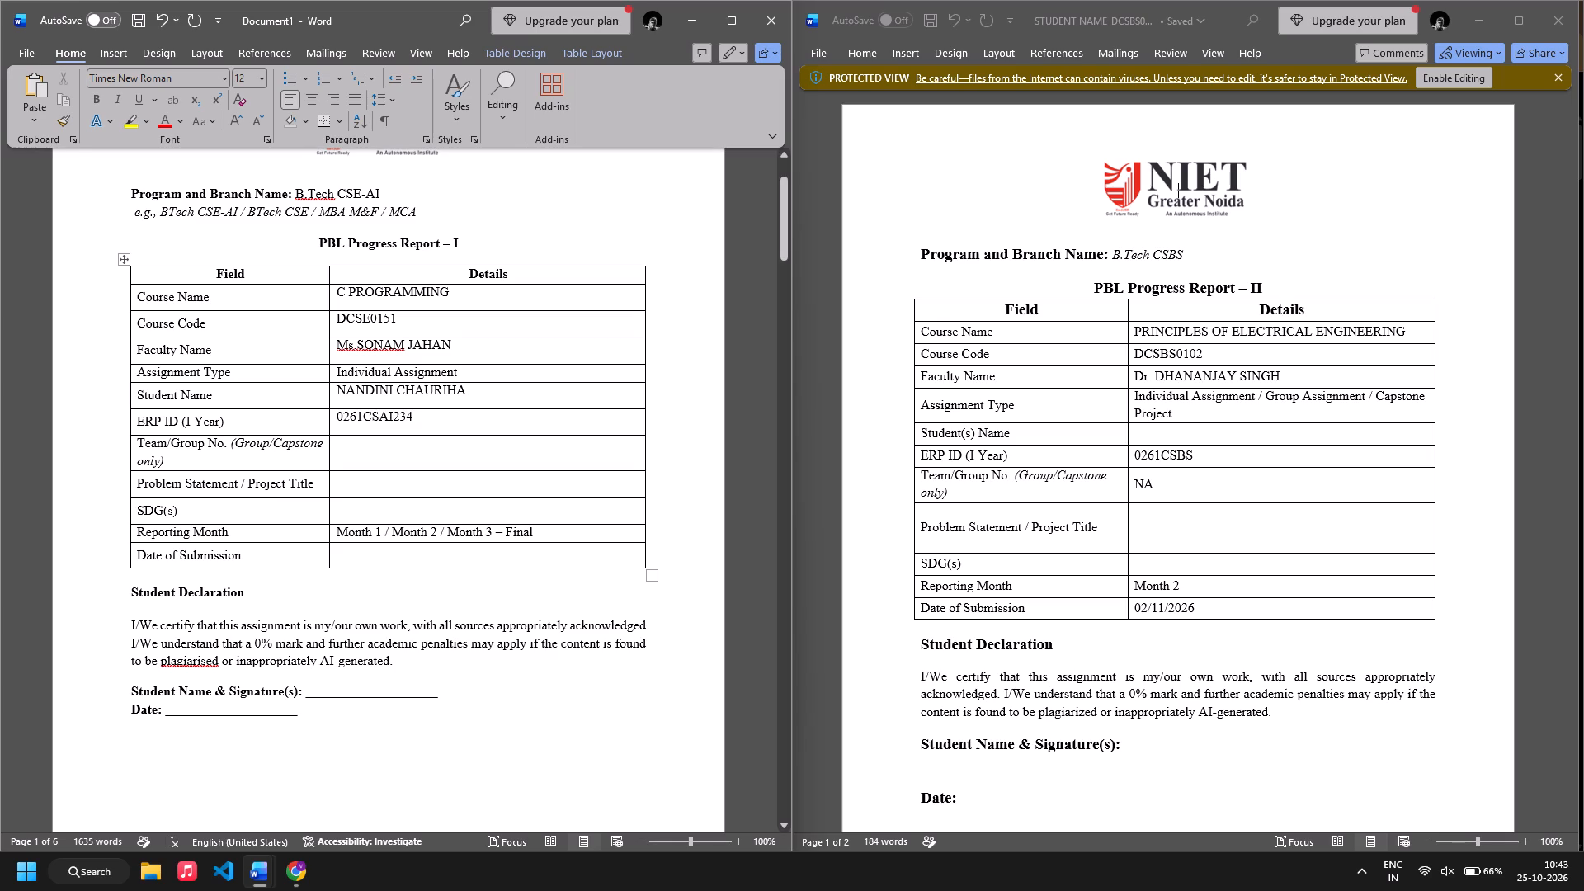
Enter "NA" in the Details cell of the Team/Group No. row.
left_click(358, 450)
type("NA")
Place the cursor in the empty Problem Statement / Project Title cell and switch to File Explorer.
left_click(361, 485)
left_click(150, 870)
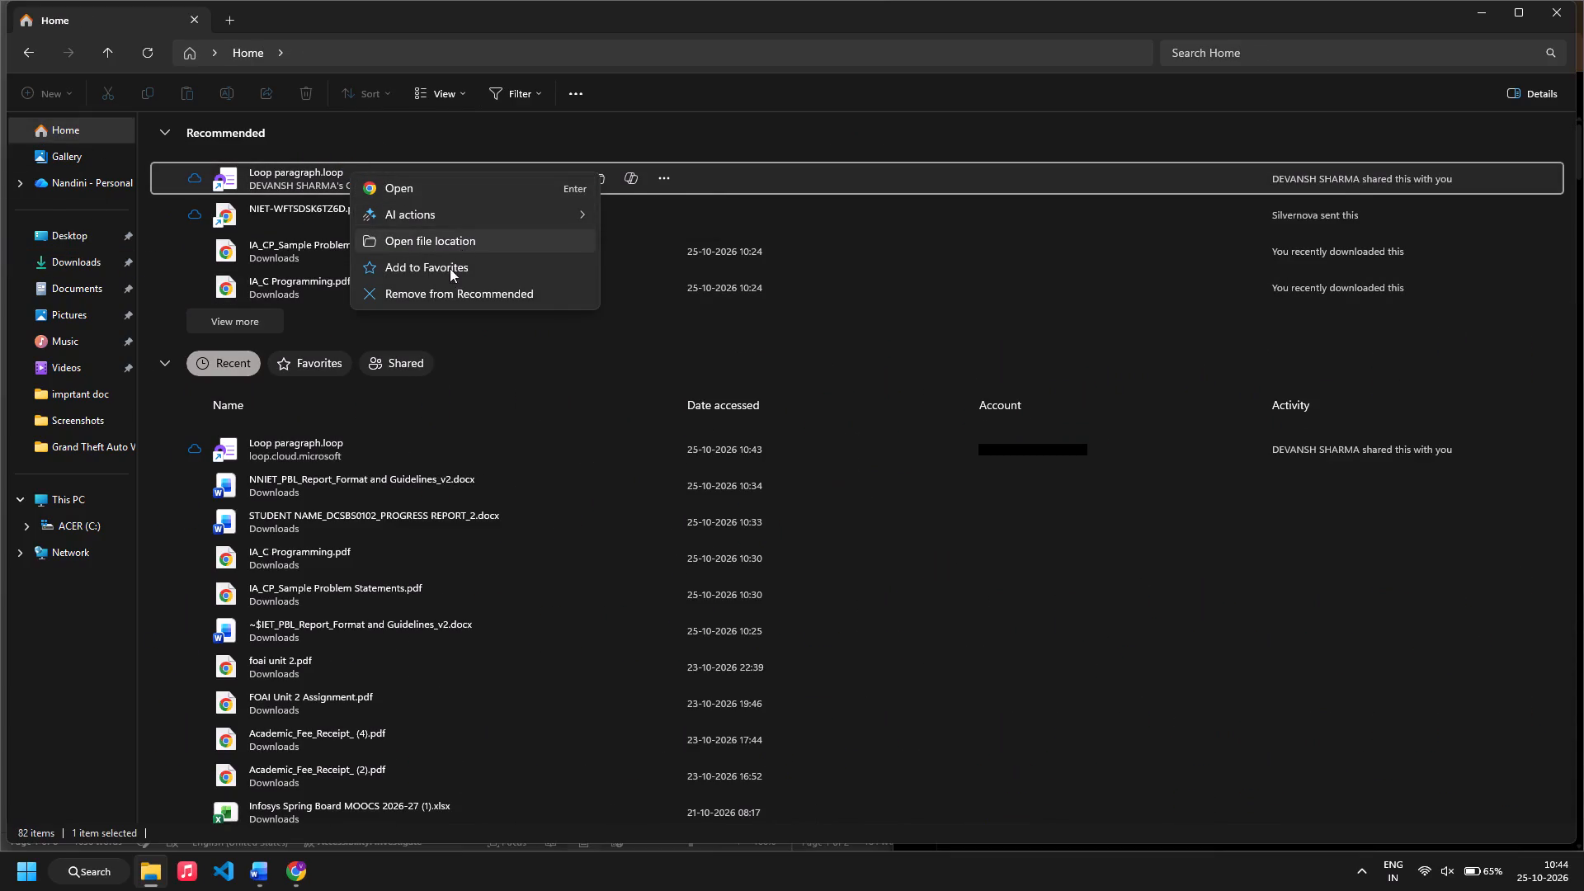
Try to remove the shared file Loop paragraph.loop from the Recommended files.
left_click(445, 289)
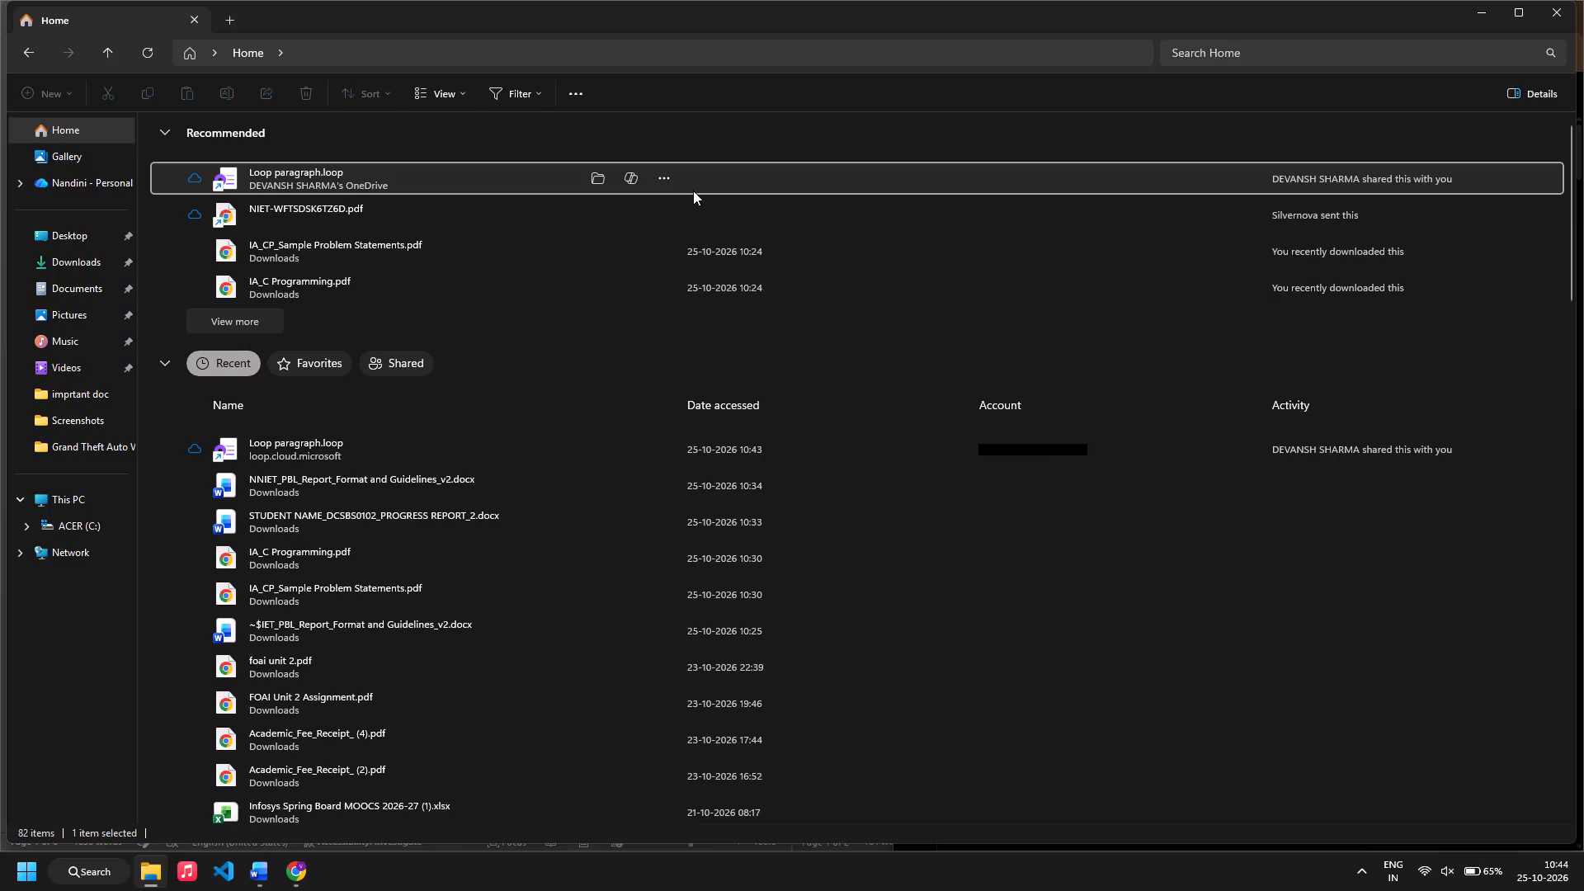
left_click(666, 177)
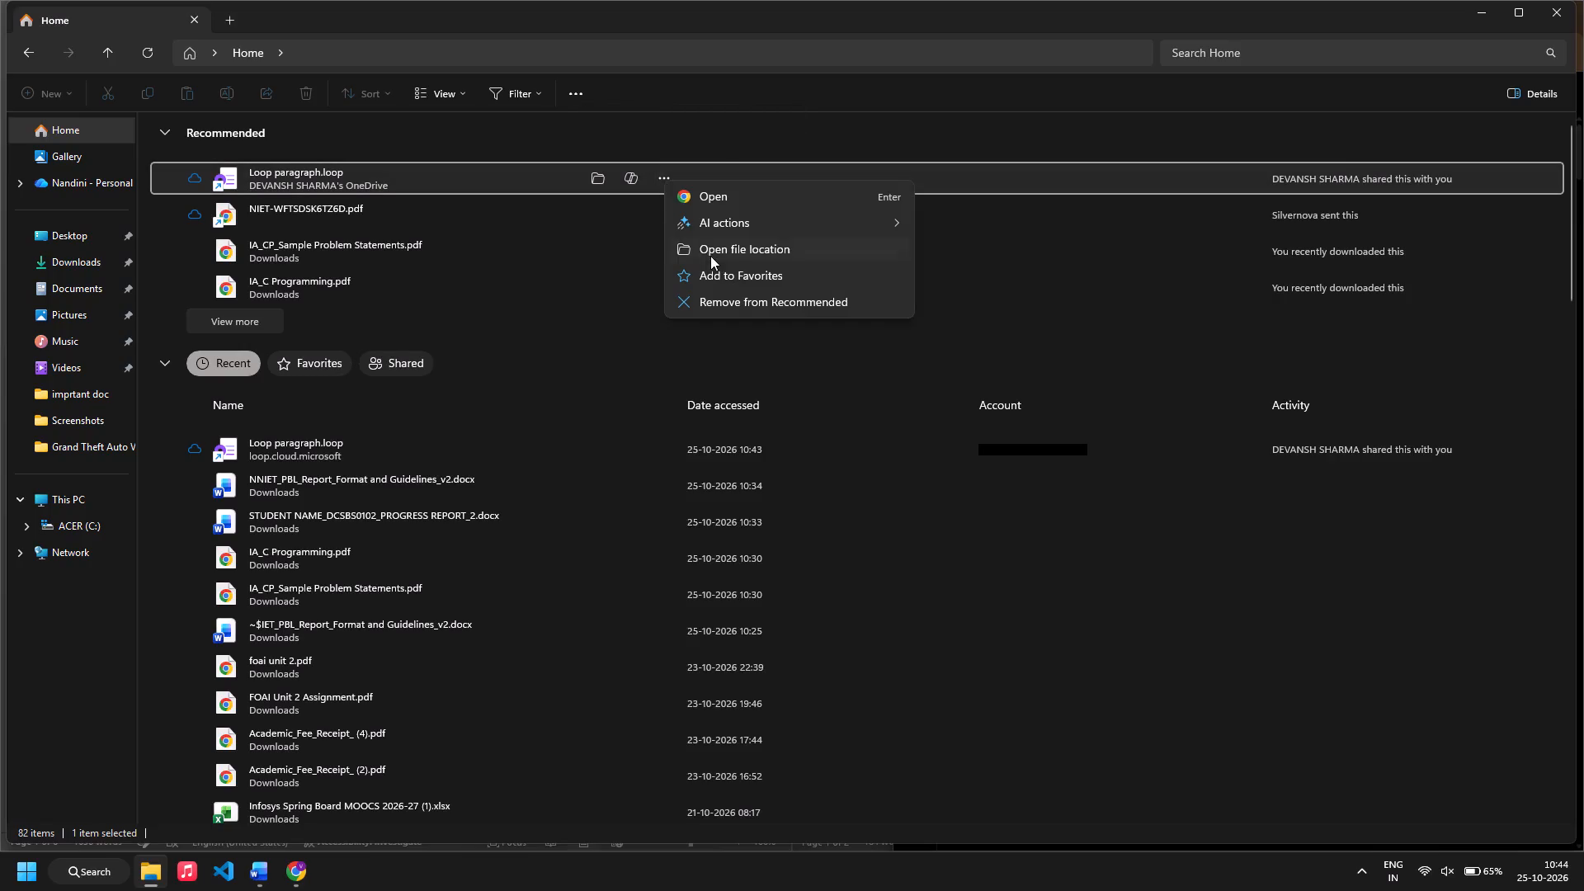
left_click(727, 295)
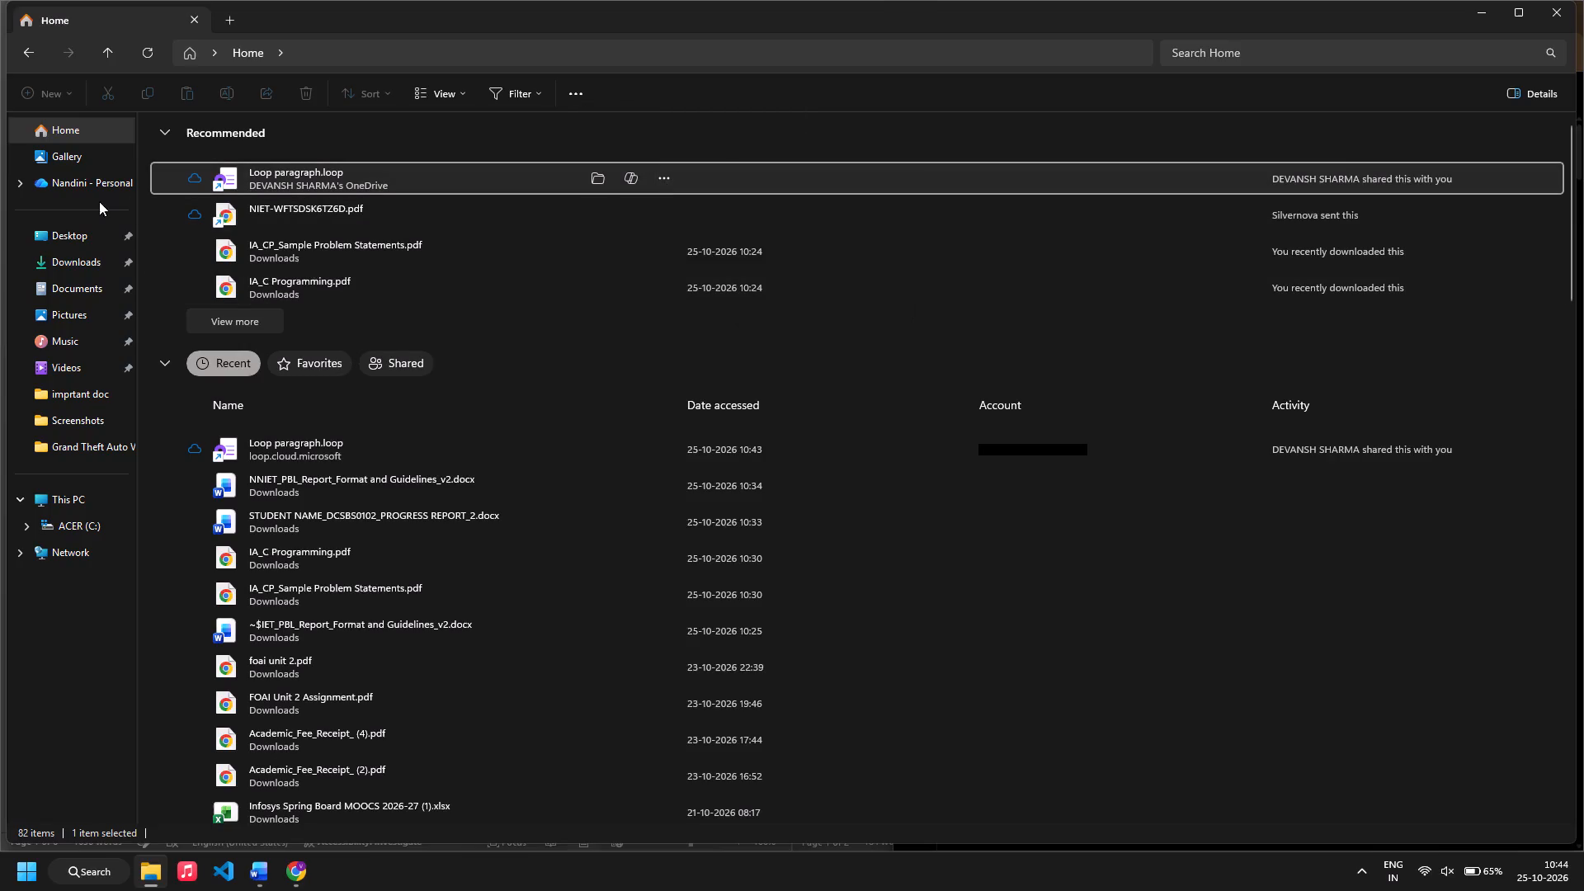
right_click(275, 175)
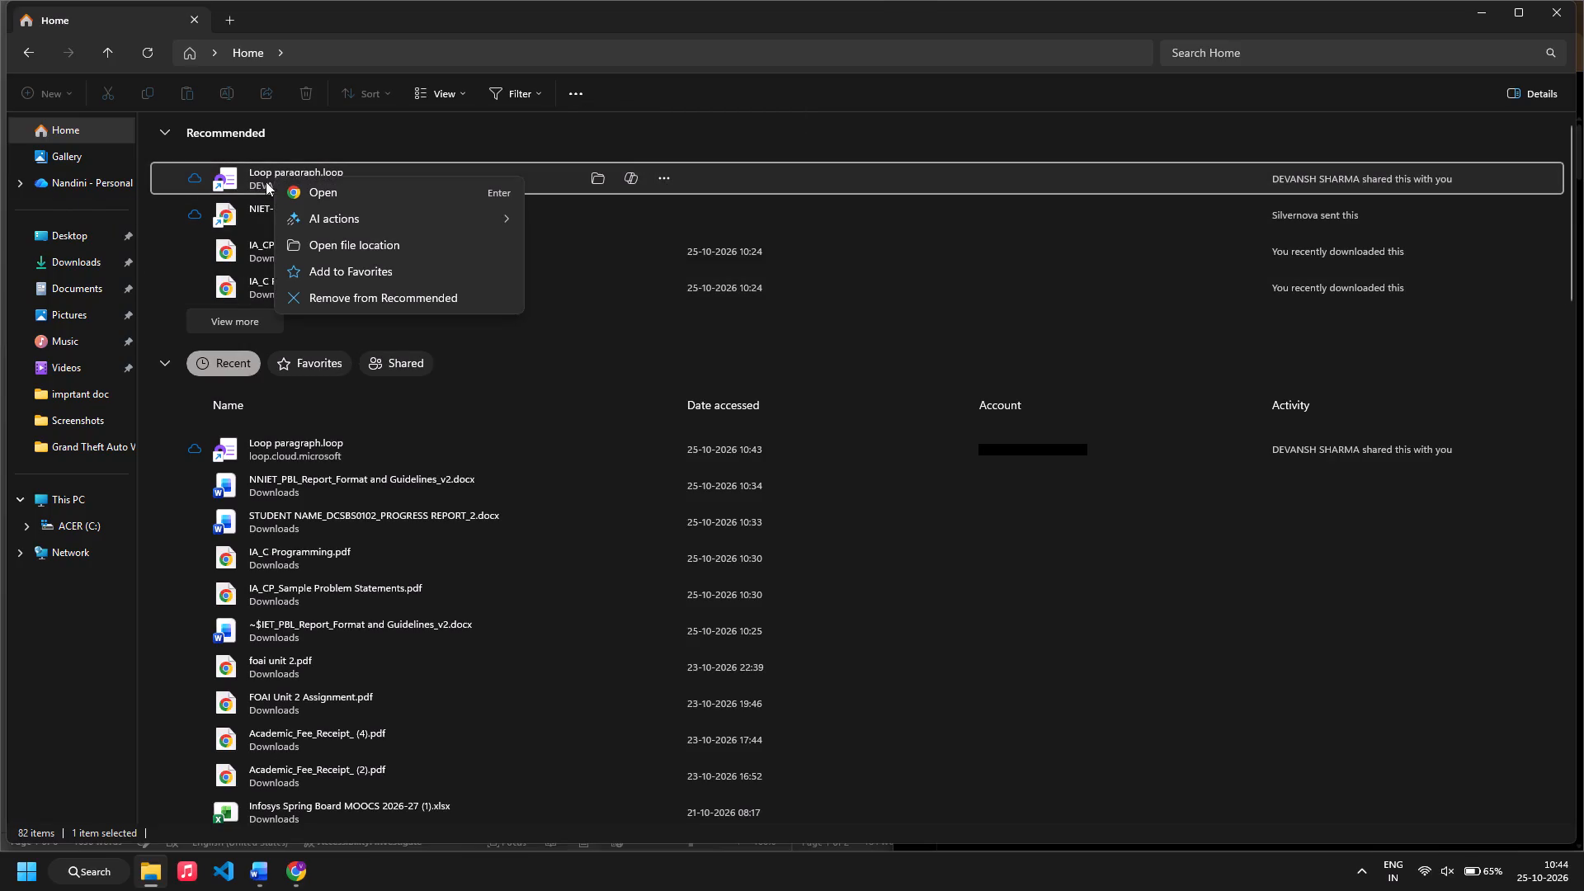
Open the IA_CP_Sample Problem Statements PDF from the Downloads folder.
left_click(71, 258)
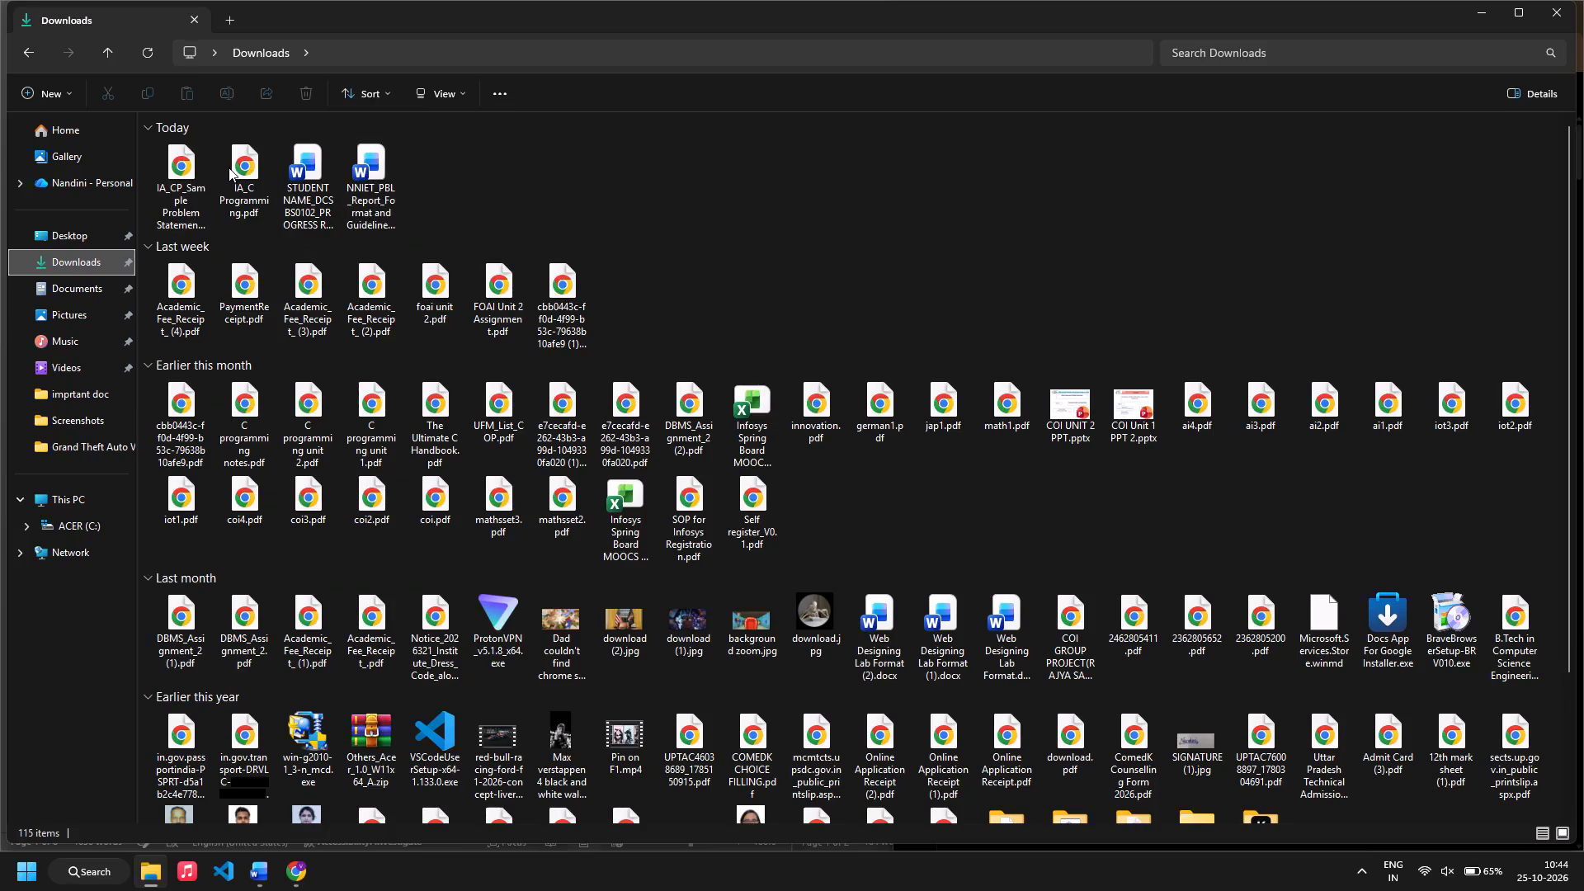
double_click(186, 165)
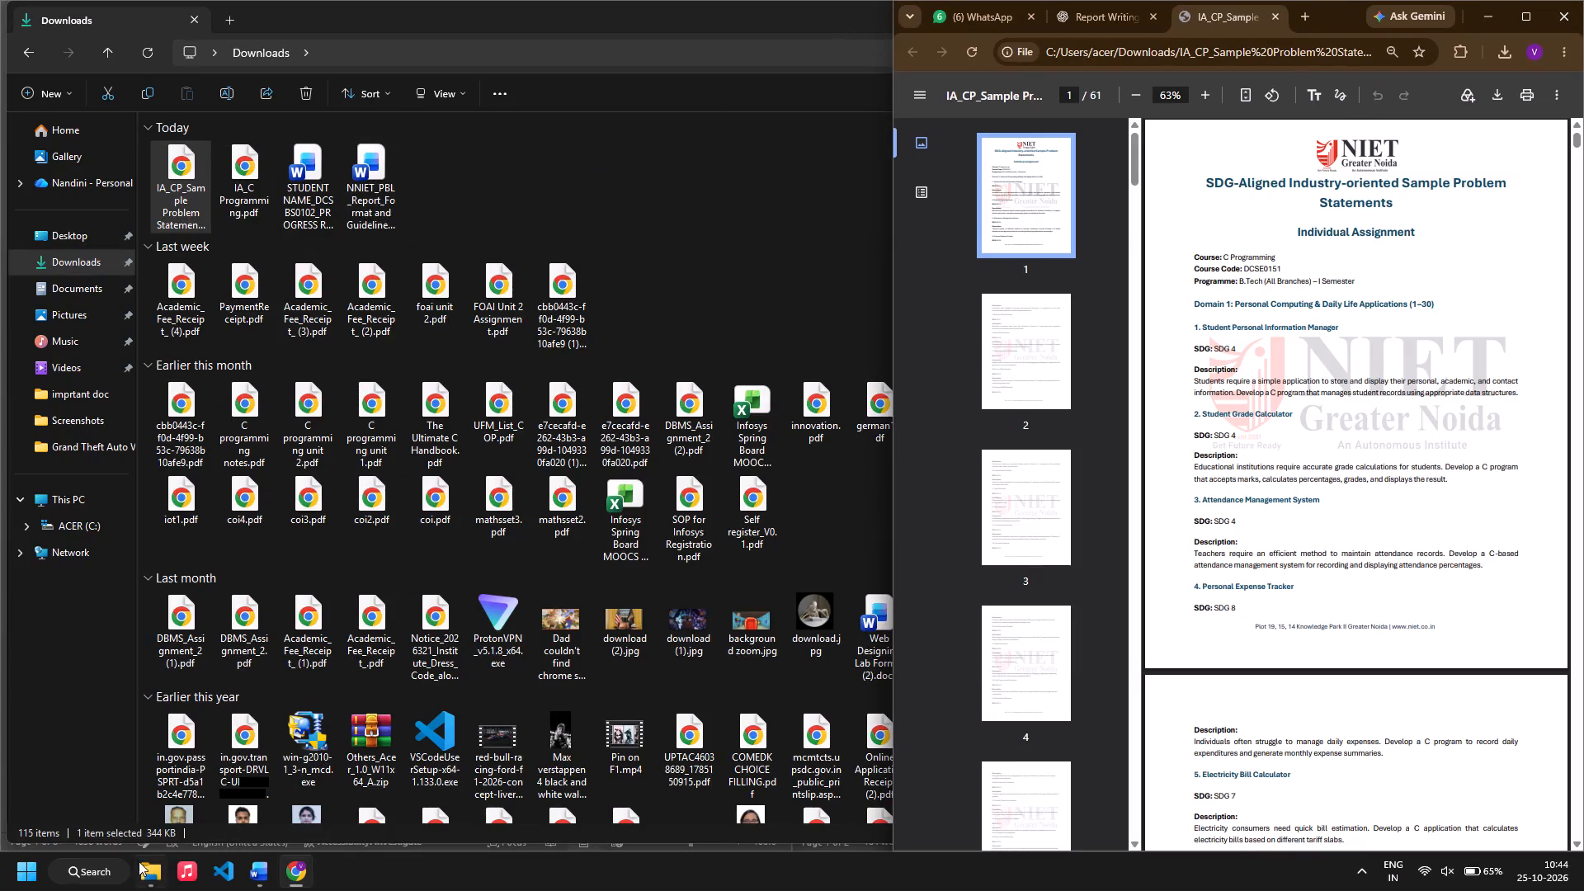
Switch back to the PBL Progress Report – I document in Word.
left_click(220, 737)
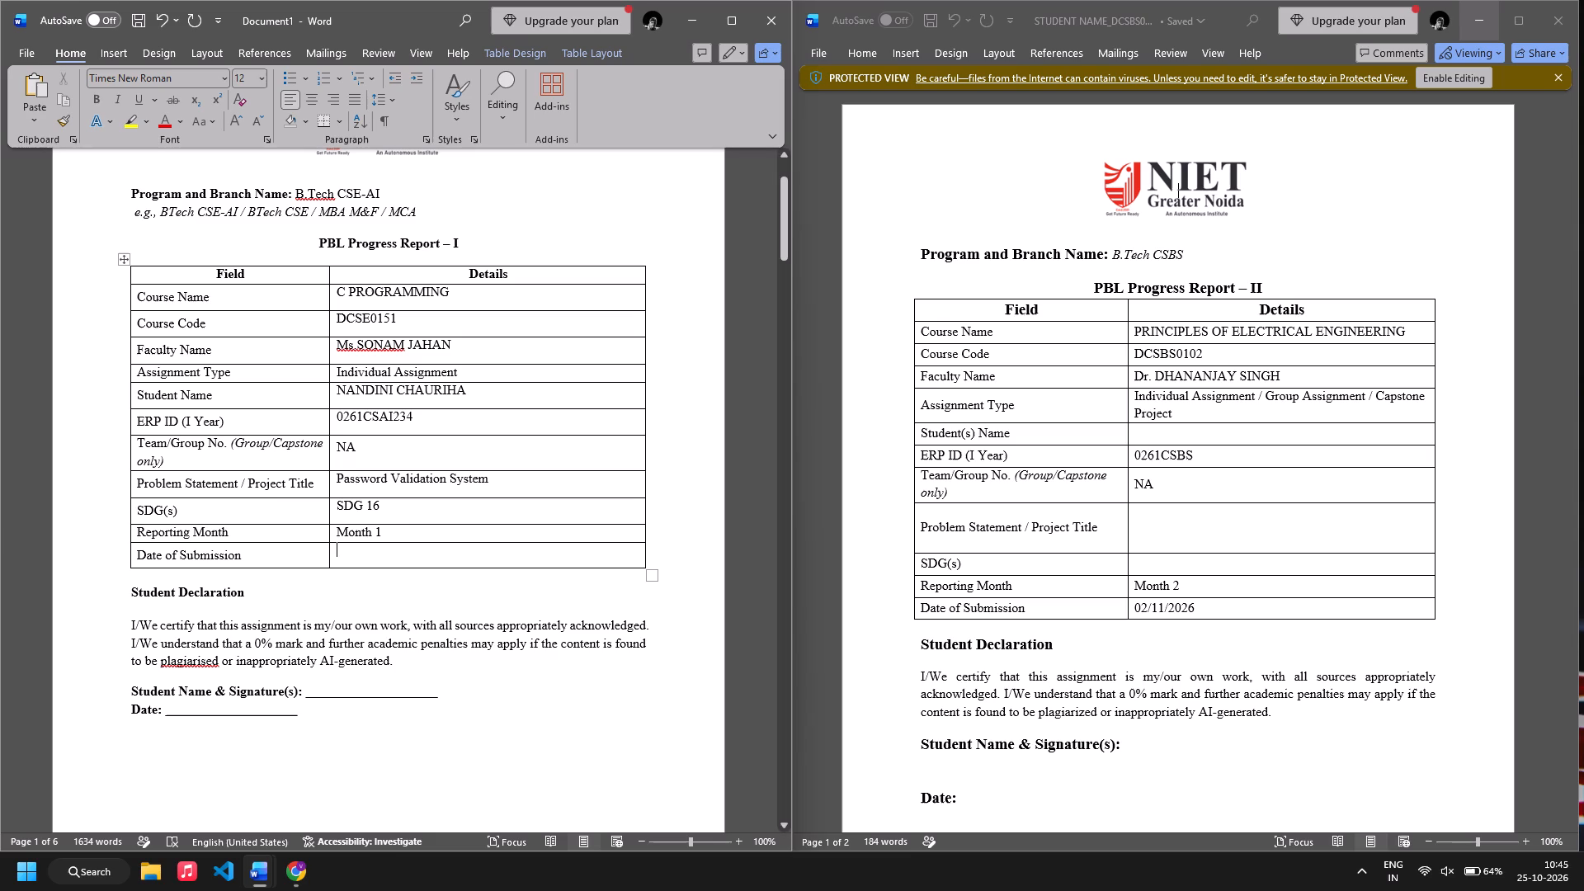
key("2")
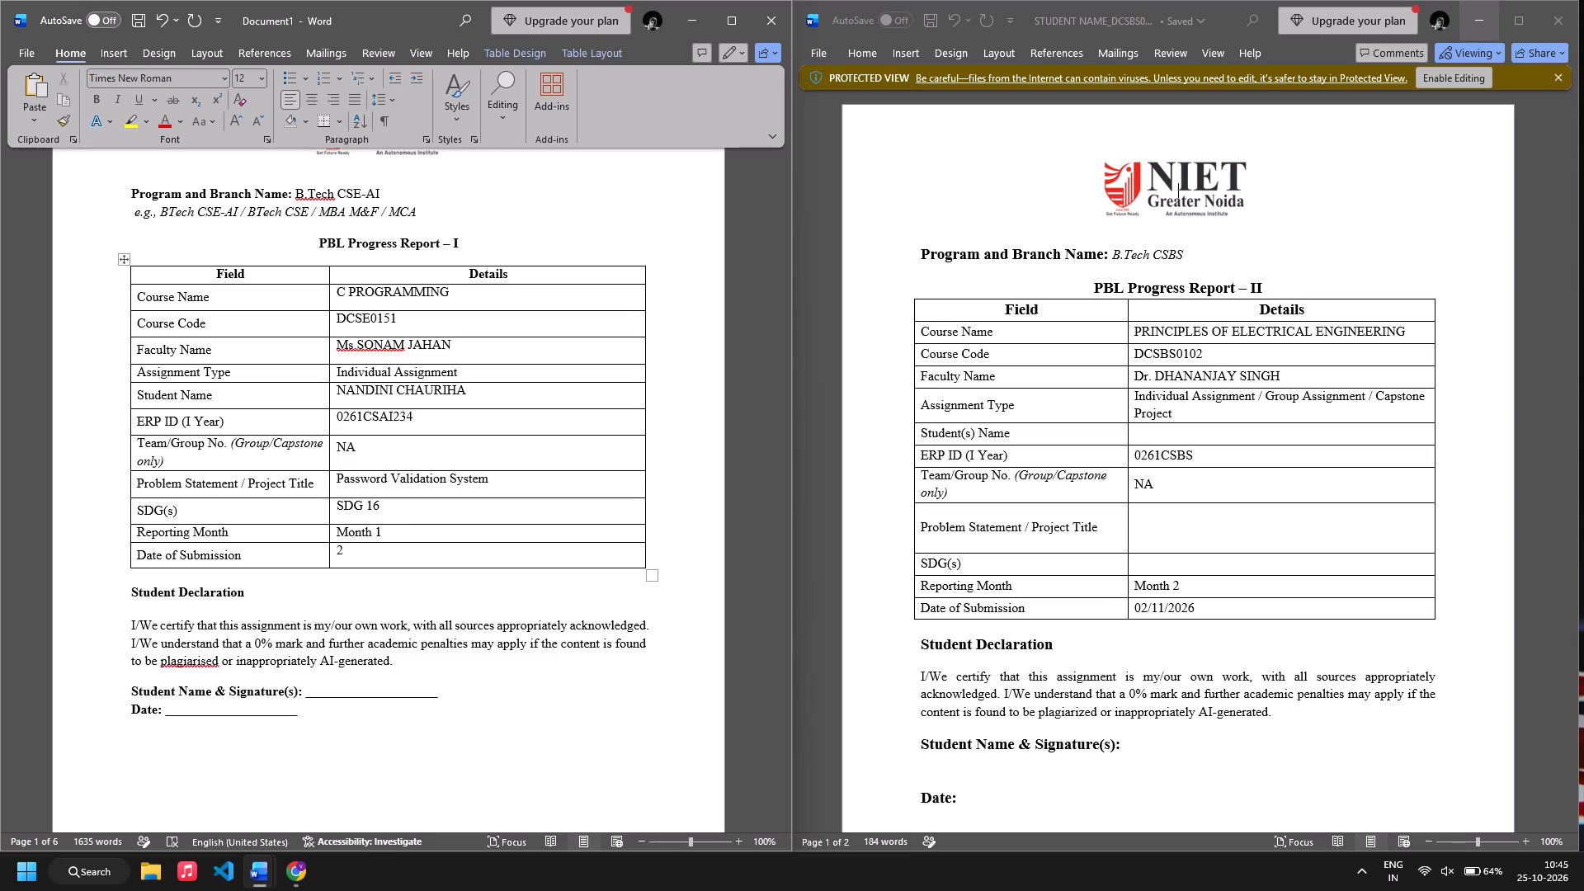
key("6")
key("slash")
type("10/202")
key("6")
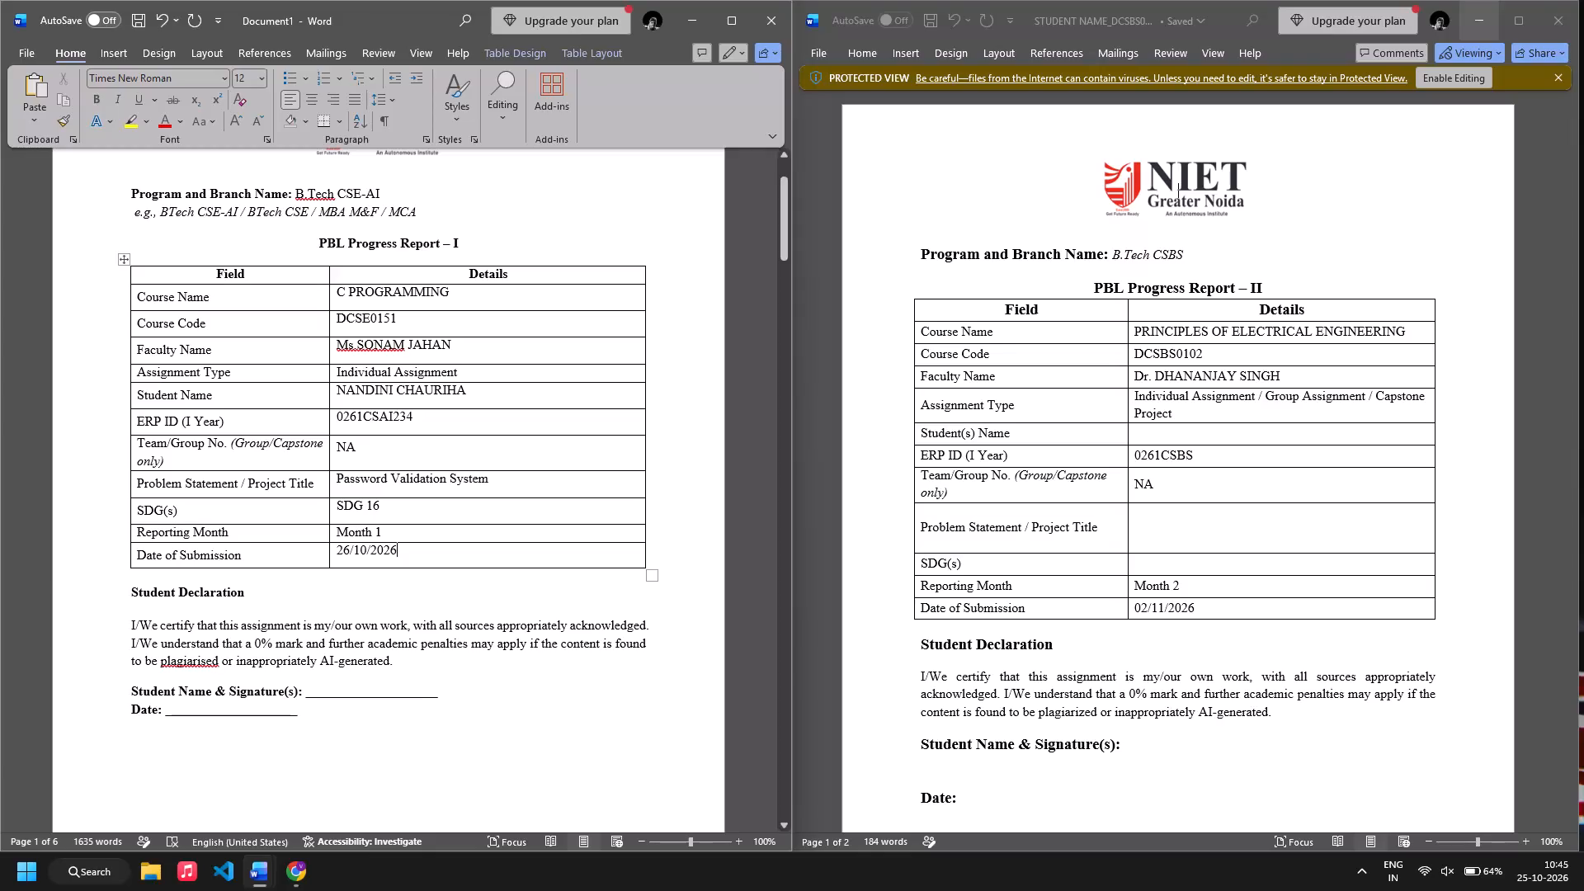
Remove "(s)" from the declaration's signature label so it reads "Student Name & Signature:".
scroll(1139, 610, "down", 3)
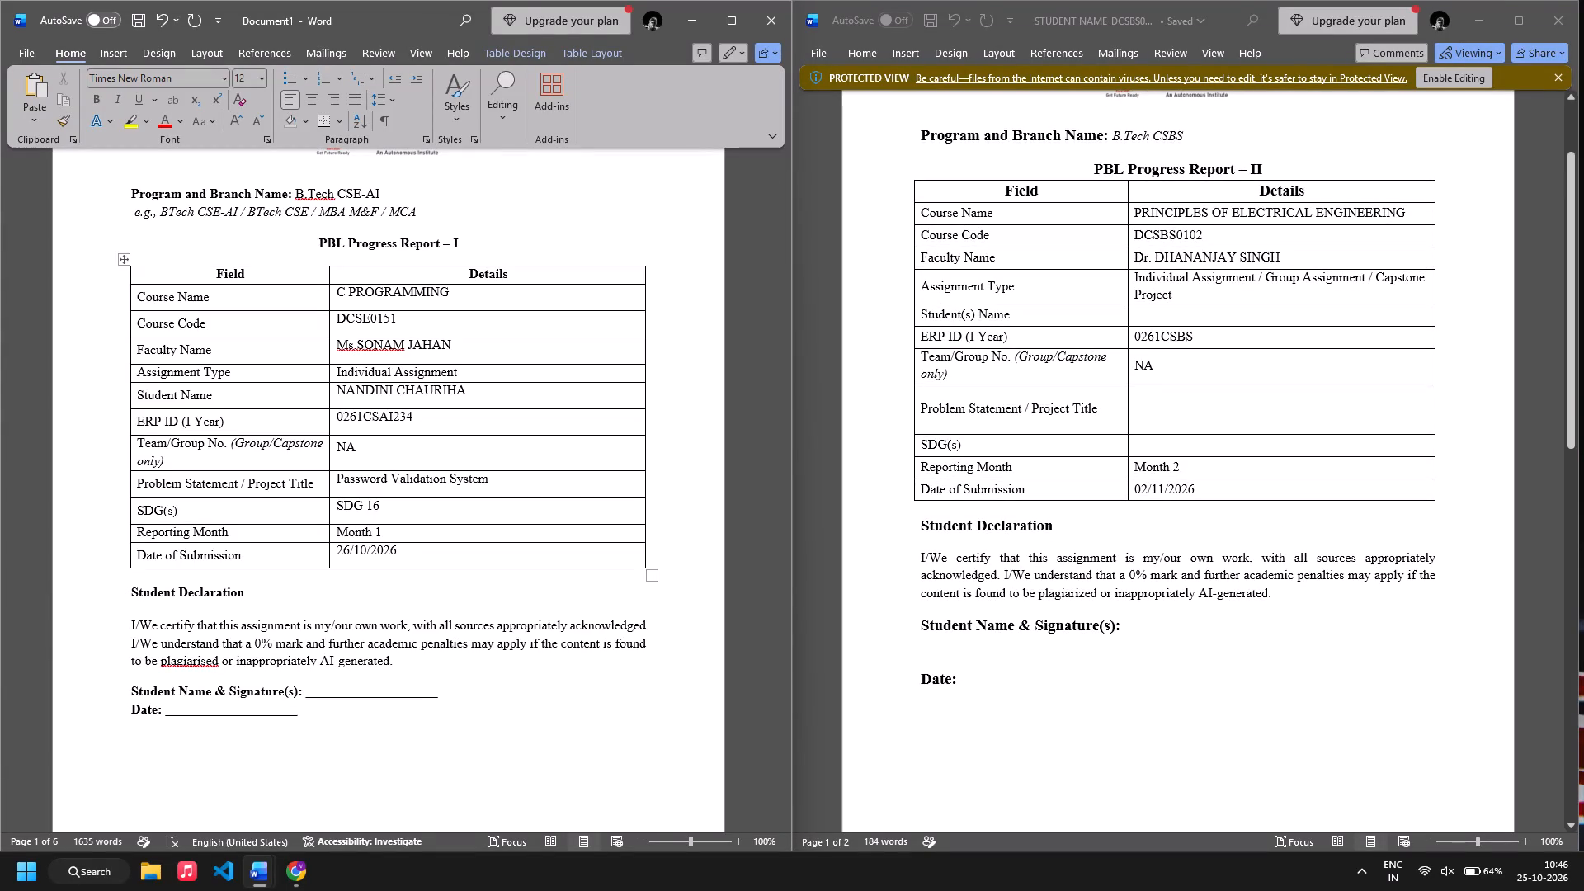
scroll(1256, 568, "down", 1)
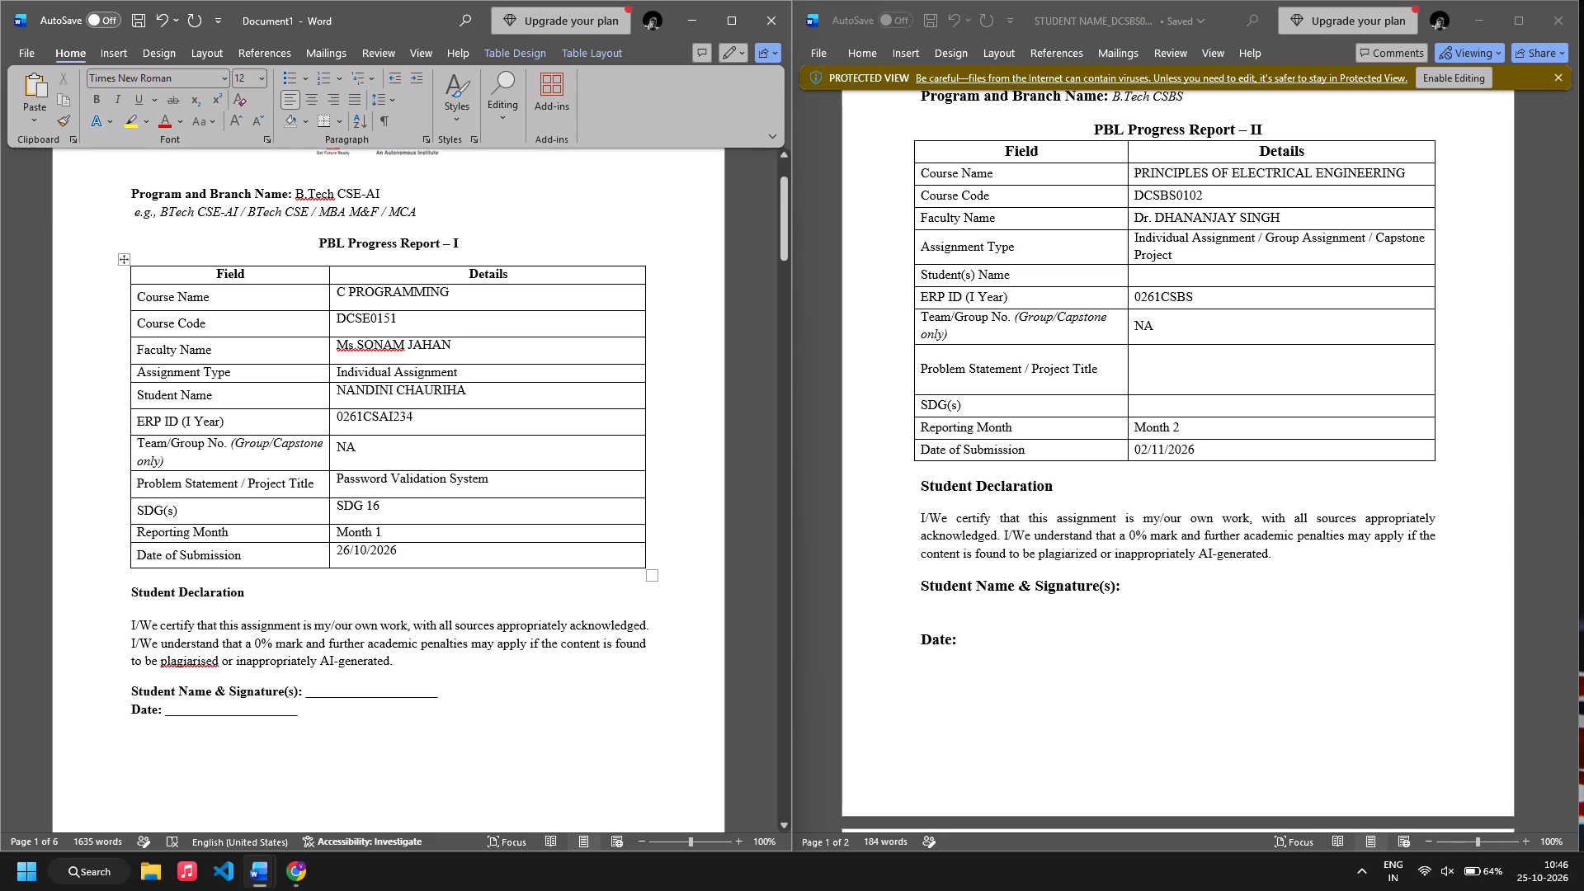
scroll(381, 684, "down", 2)
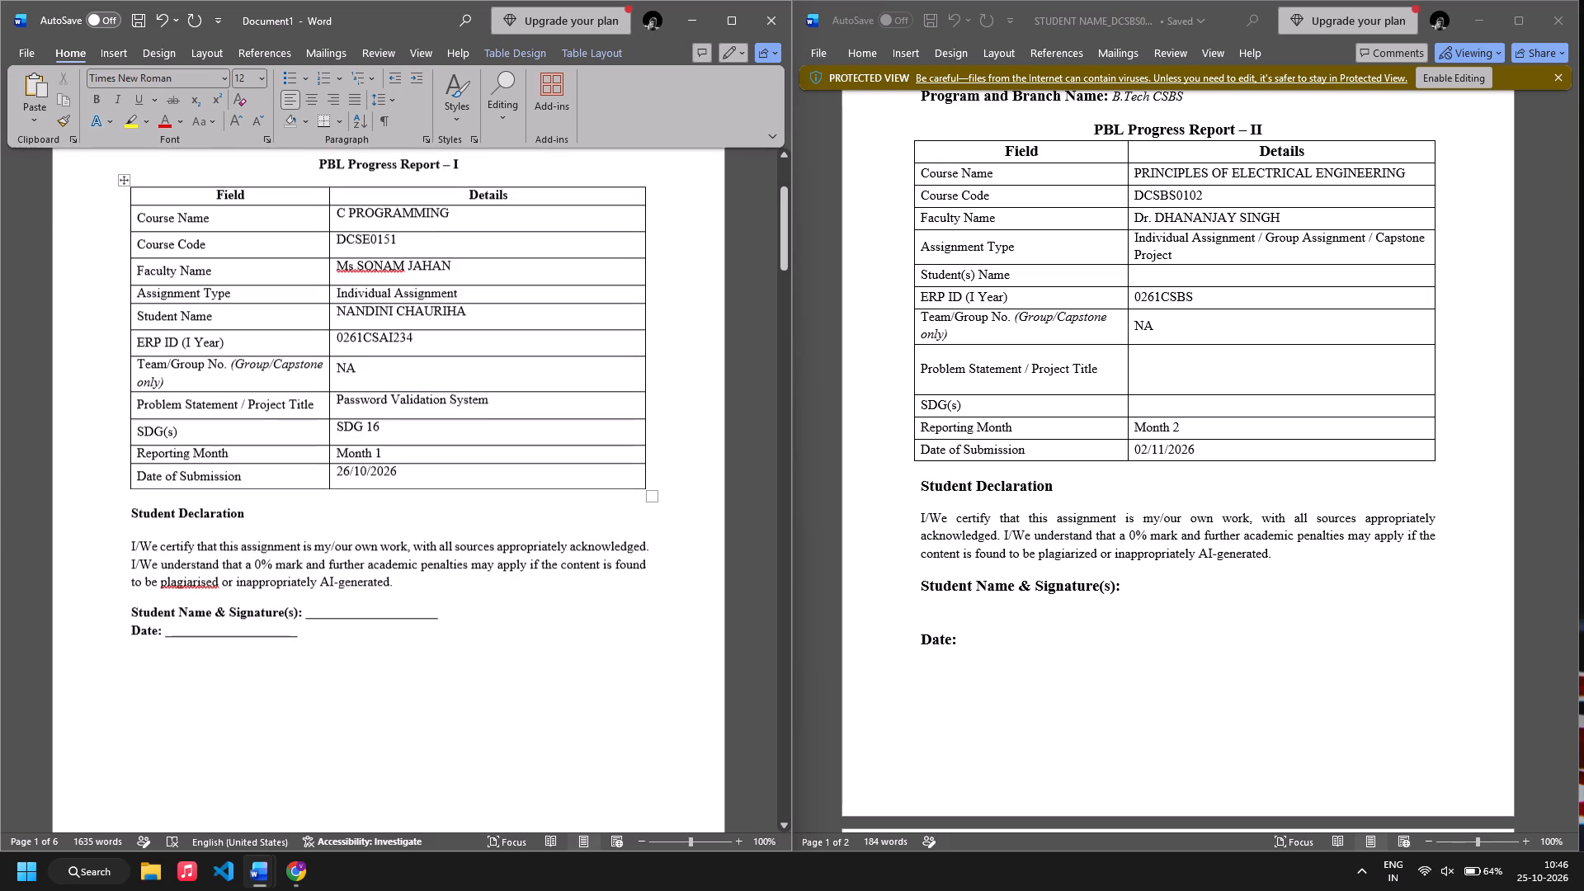
left_click(295, 614)
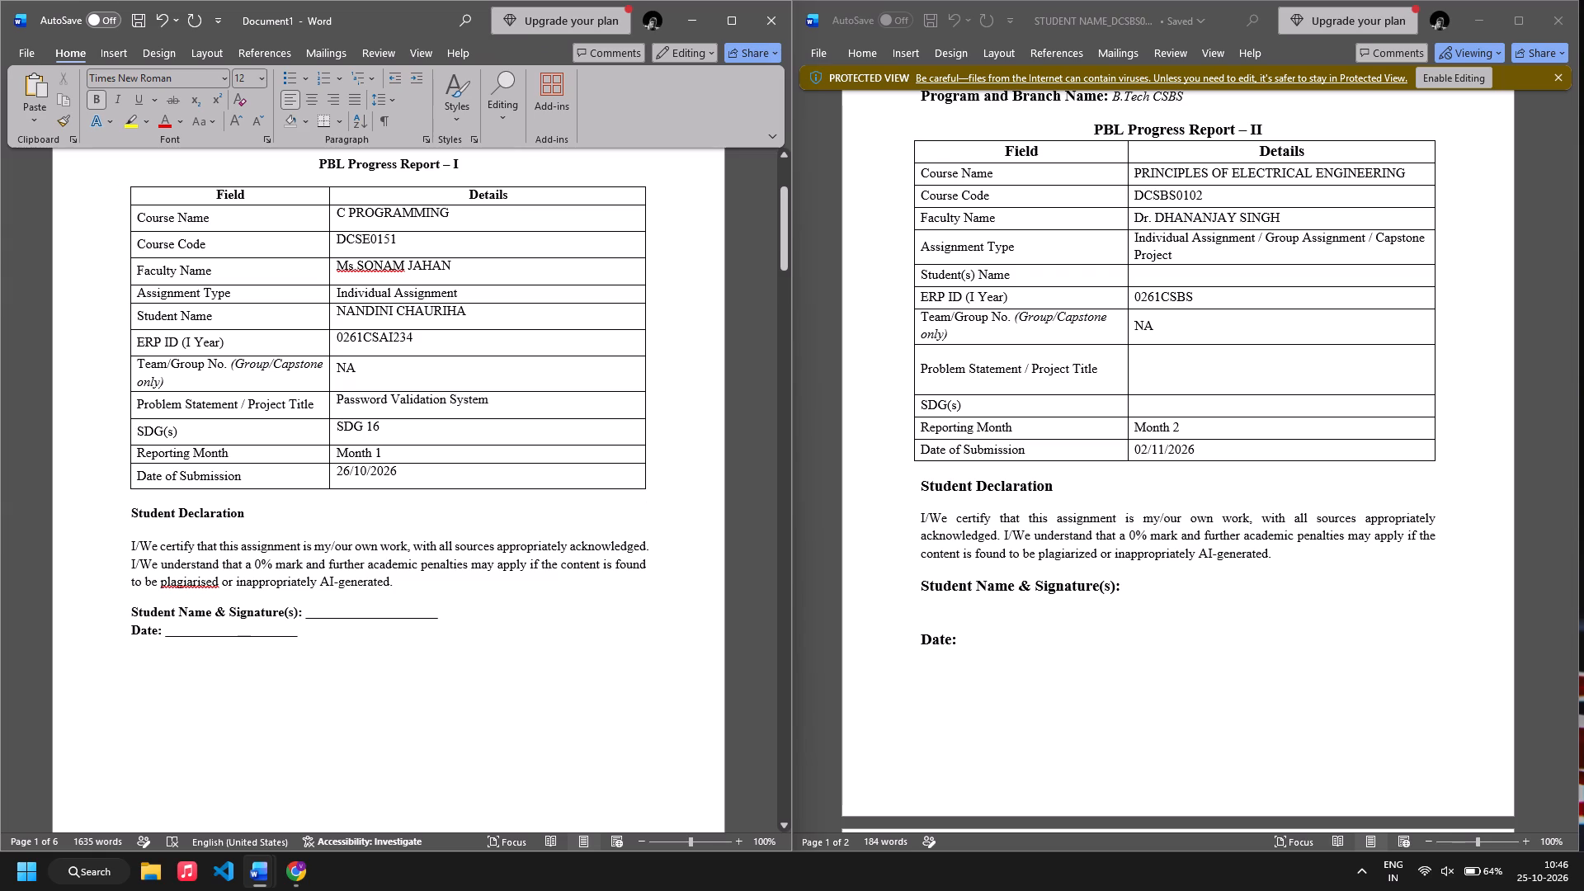
key("Right")
key("BackSpace")
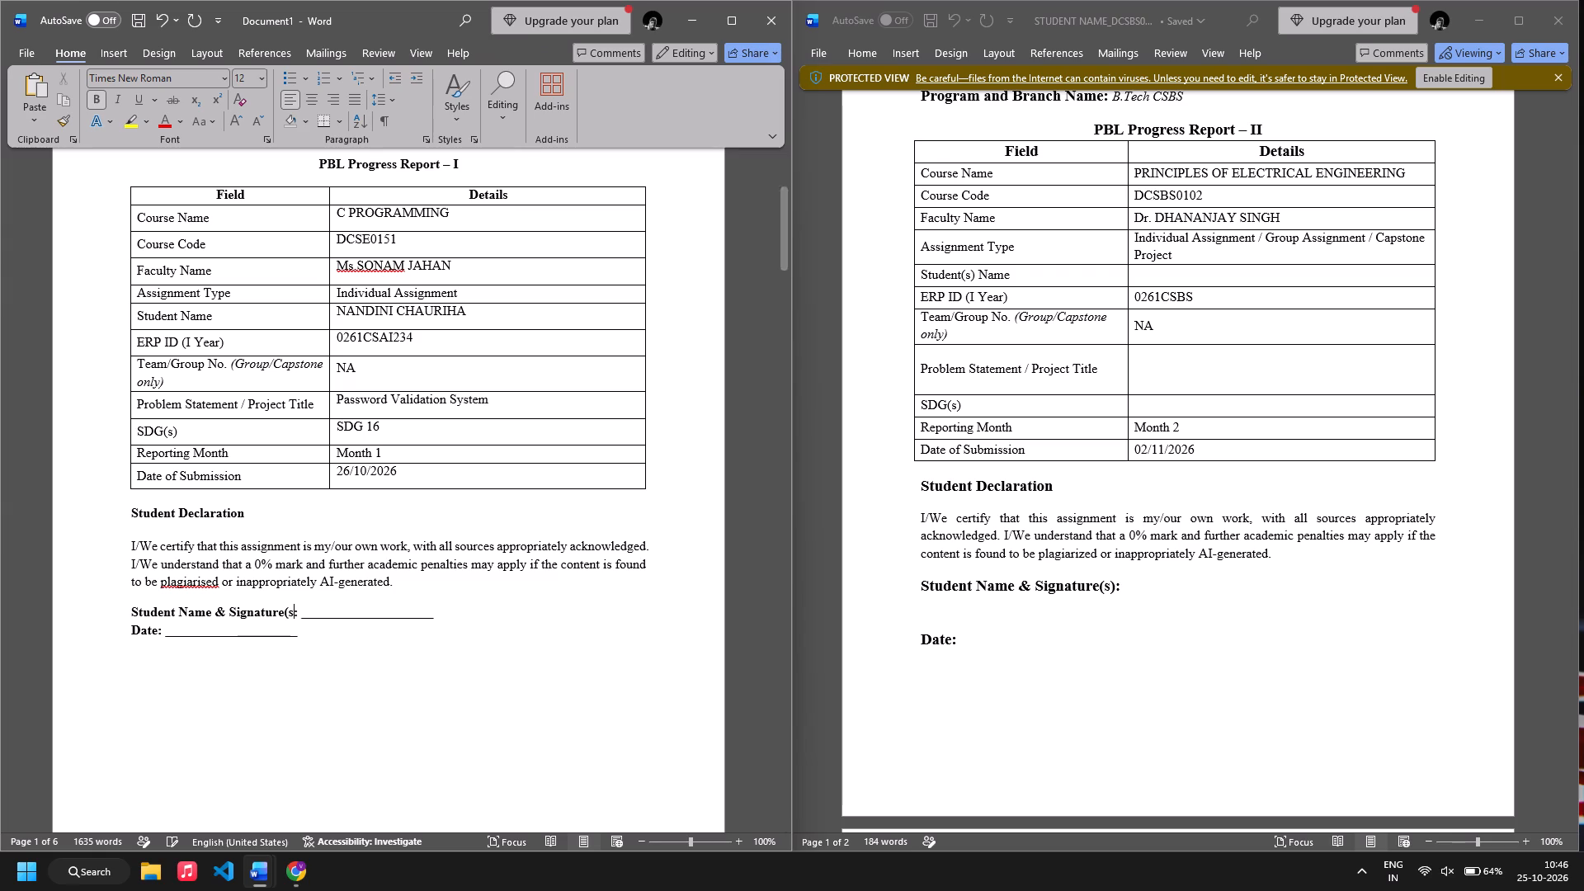
key("BackSpace")
key("BackSpace")
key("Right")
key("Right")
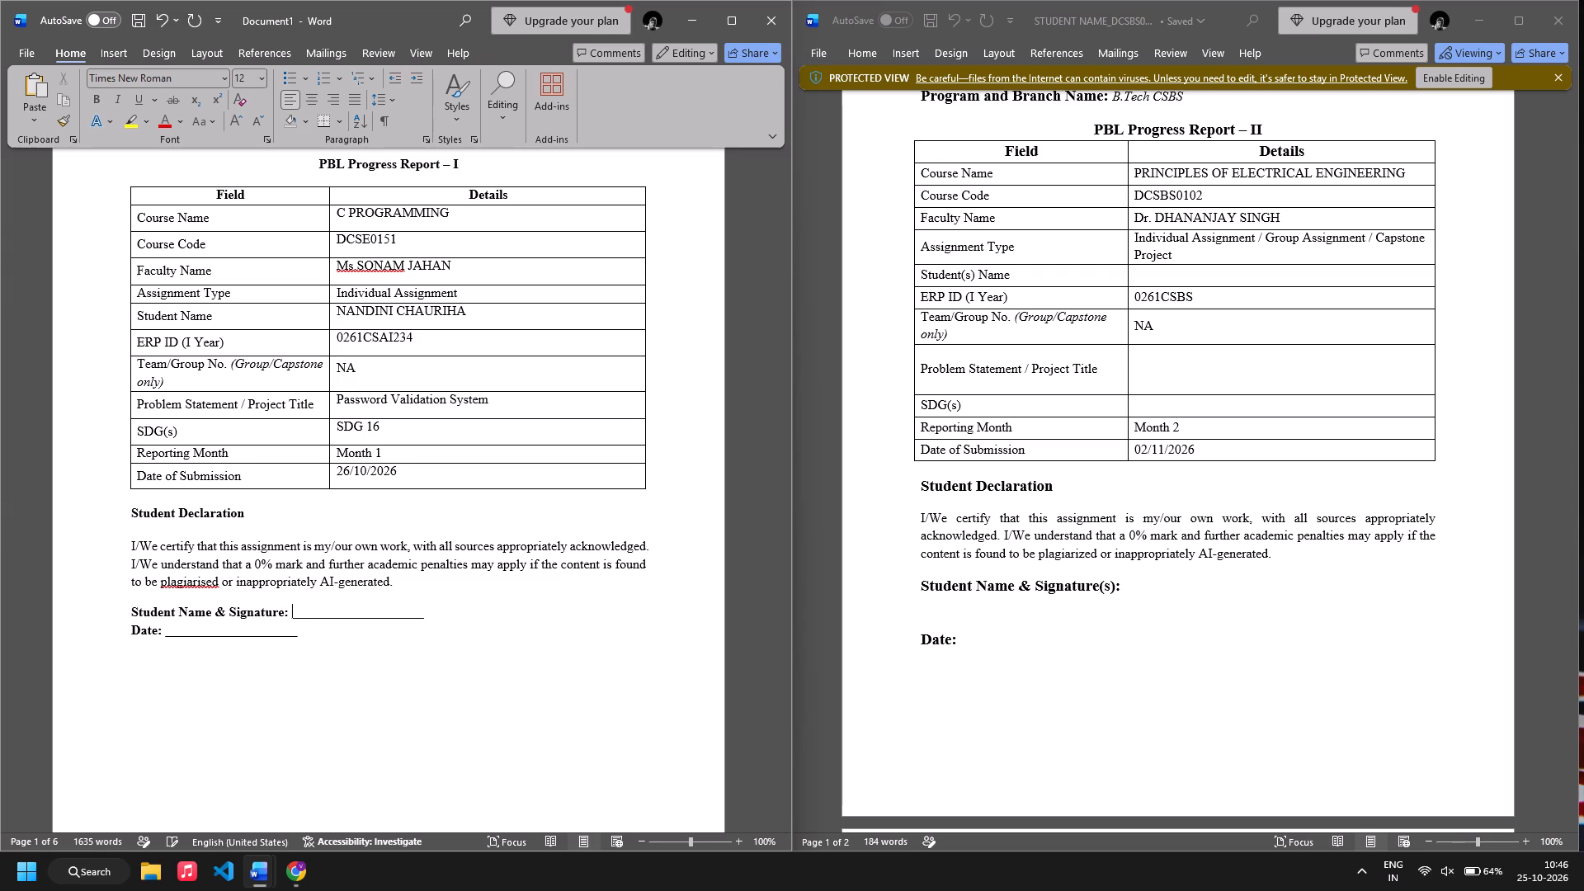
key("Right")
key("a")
Replace the underscore placeholder after "Student Name & Signature:" with the student's name, keeping the label intact.
key("Right")
key("Right")
key("Right")
key("Right")
key("Right")
key("Right")
key("Right")
key("Right")
key("Right")
key("Right")
key("Right")
key("Right")
key("Right")
key("Right")
key("Right")
key("Right")
key("Right")
key("Right")
key("Right")
key("BackSpace")
key("BackSpace")
key("BackSpace")
key("BackSpace")
key("BackSpace")
key("BackSpace")
key("BackSpace")
key("BackSpace")
key("BackSpace")
key("BackSpace")
key("BackSpace")
key("BackSpace")
key("BackSpace")
key("BackSpace")
key("BackSpace")
key("BackSpace")
key("BackSpace")
key("BackSpace")
key("BackSpace")
key("BackSpace")
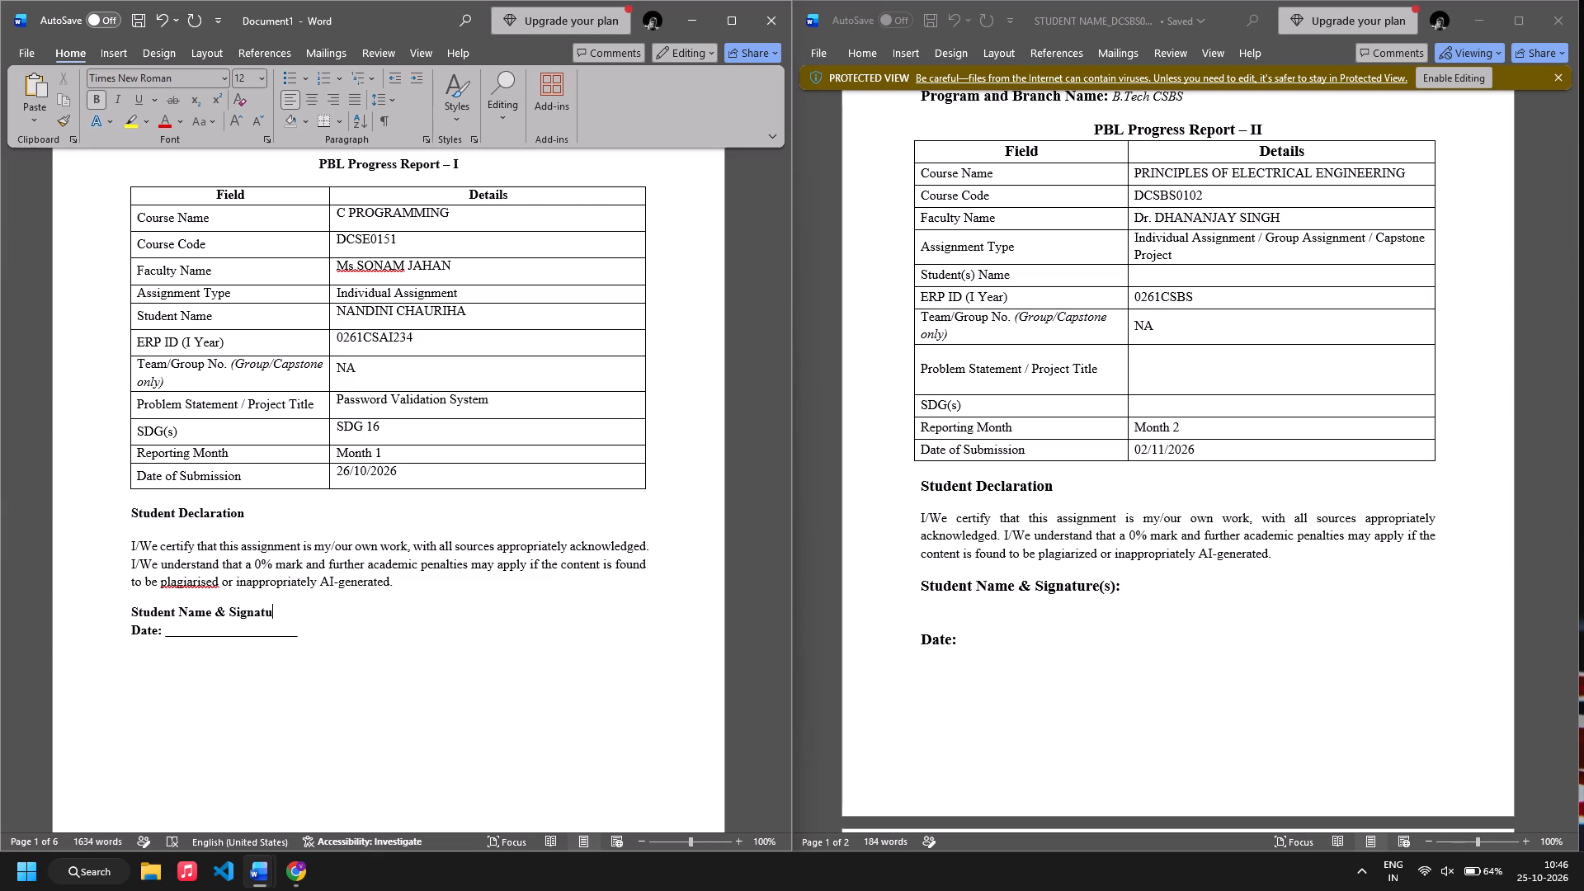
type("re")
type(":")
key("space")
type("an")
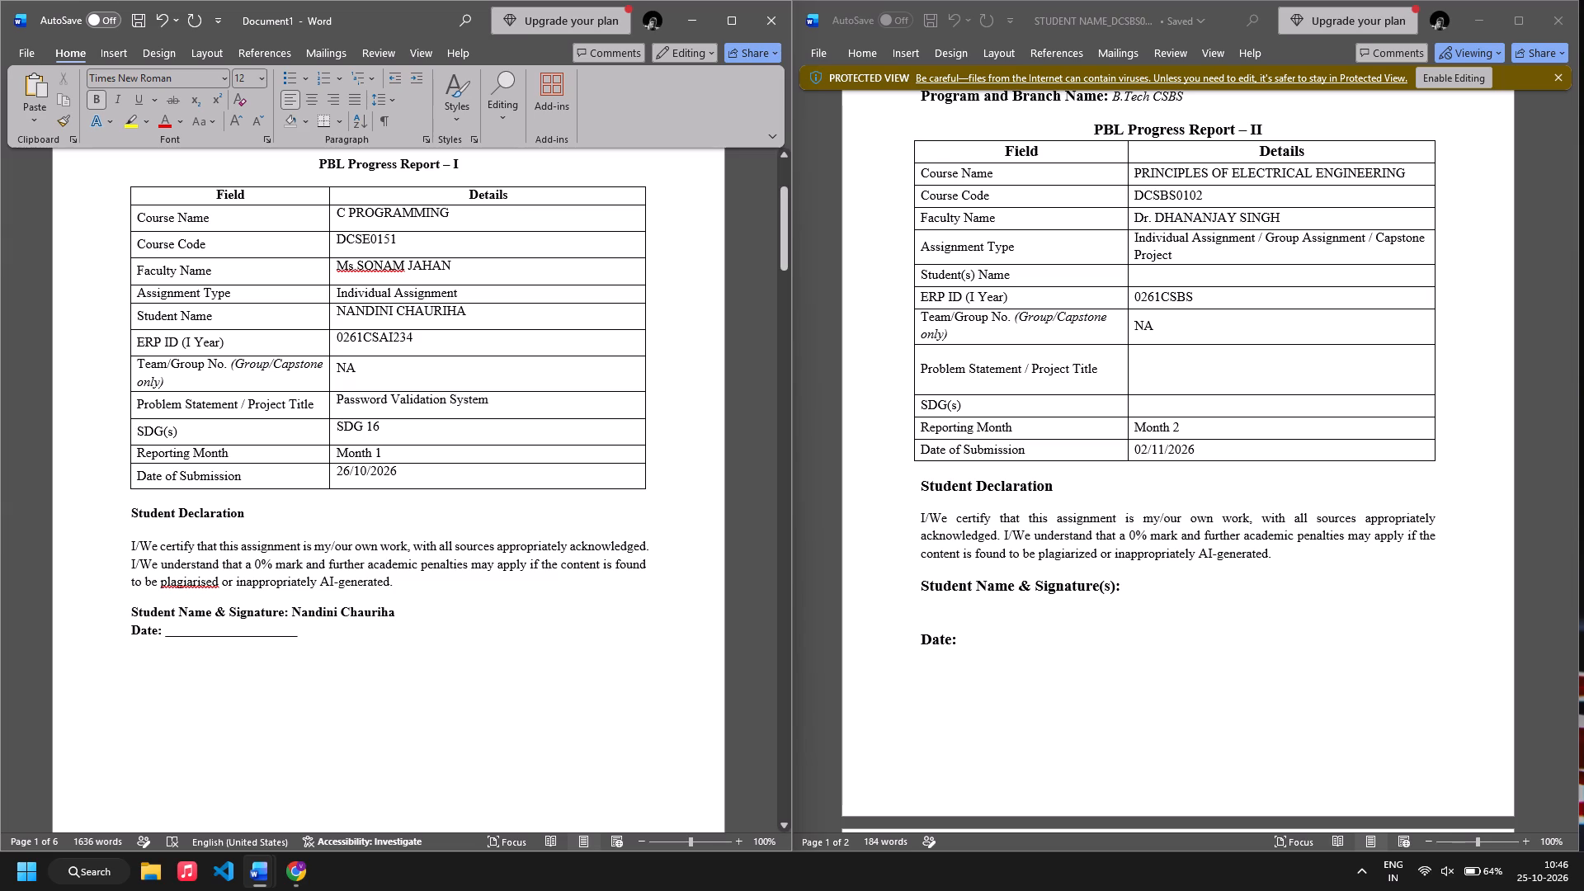
Remove the bold from the student's name on the signature line and underline it.
left_click_drag(401, 610, 295, 606)
left_click(92, 95)
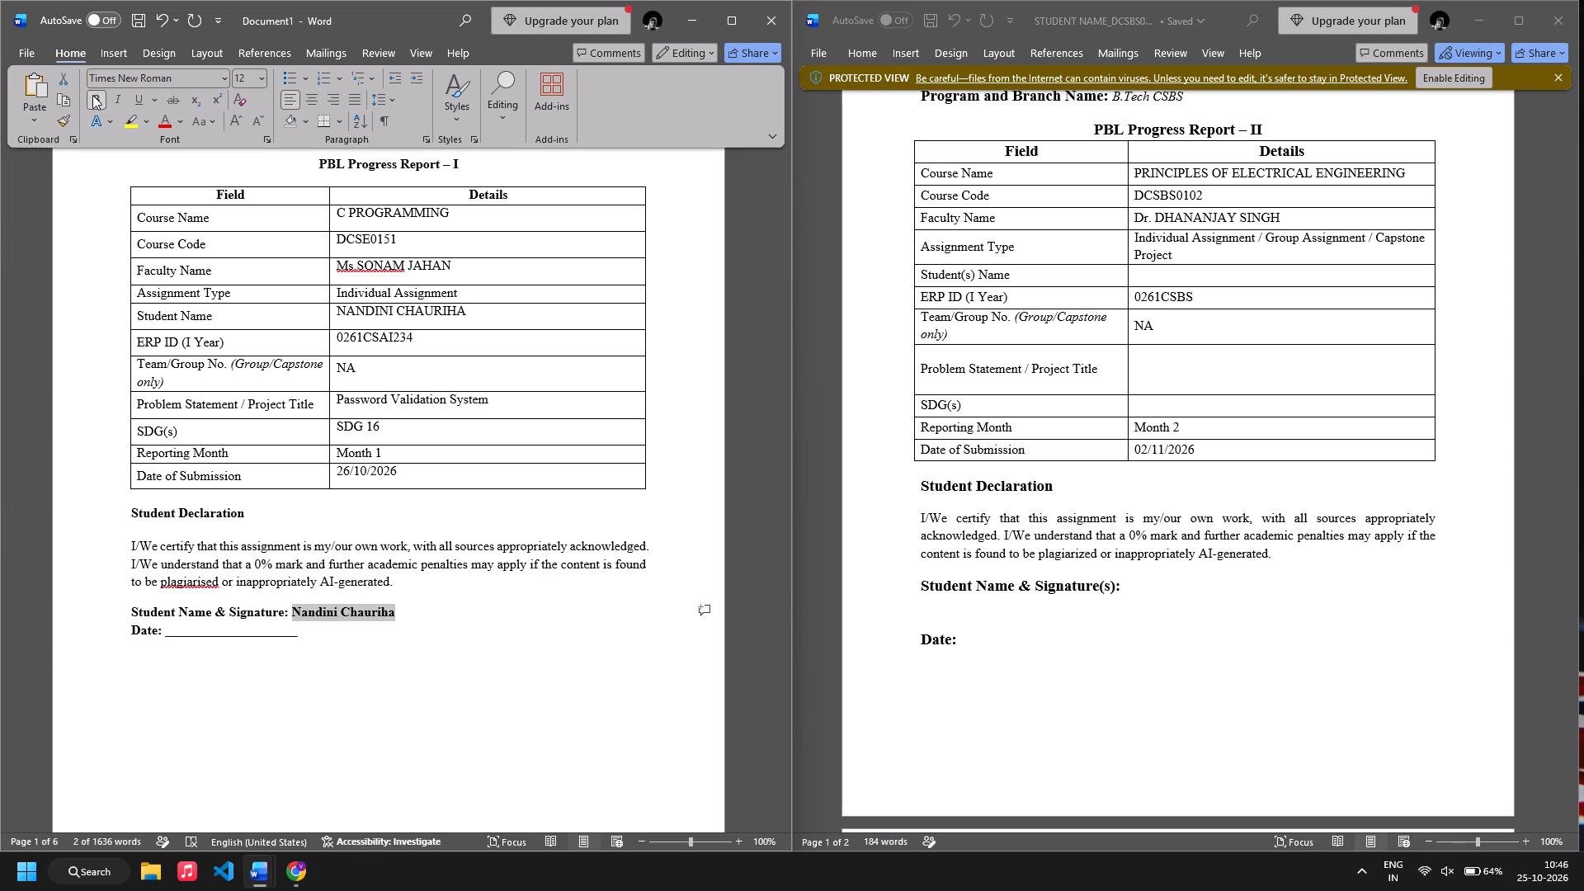
left_click(139, 97)
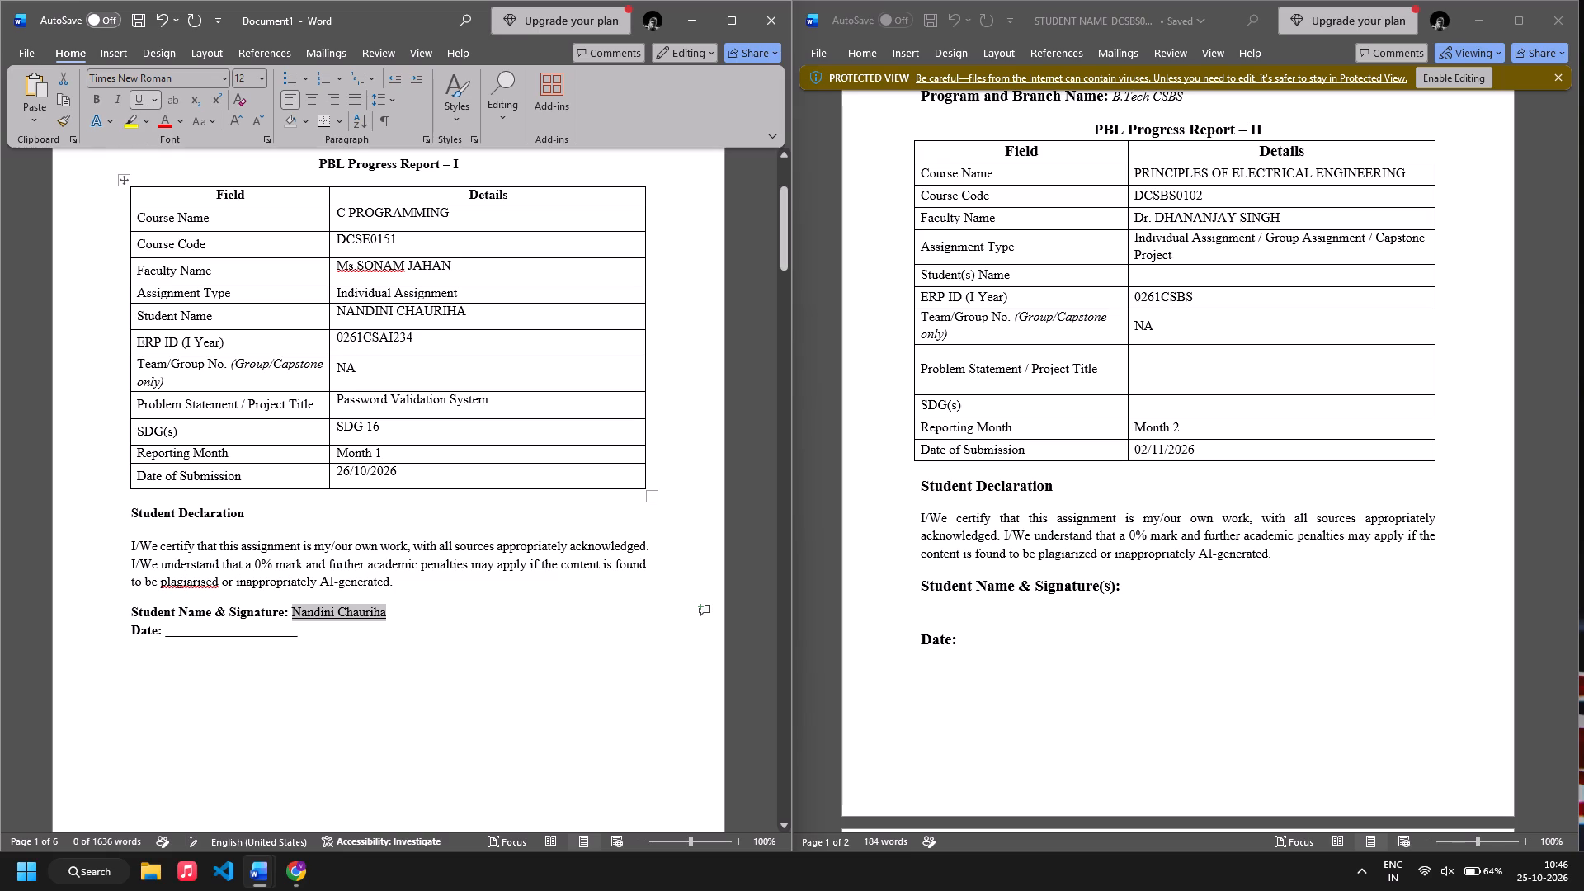
Replace the underscore placeholder after the declaration's "Date:" label with 26/10/26.
left_click_drag(308, 635, 178, 626)
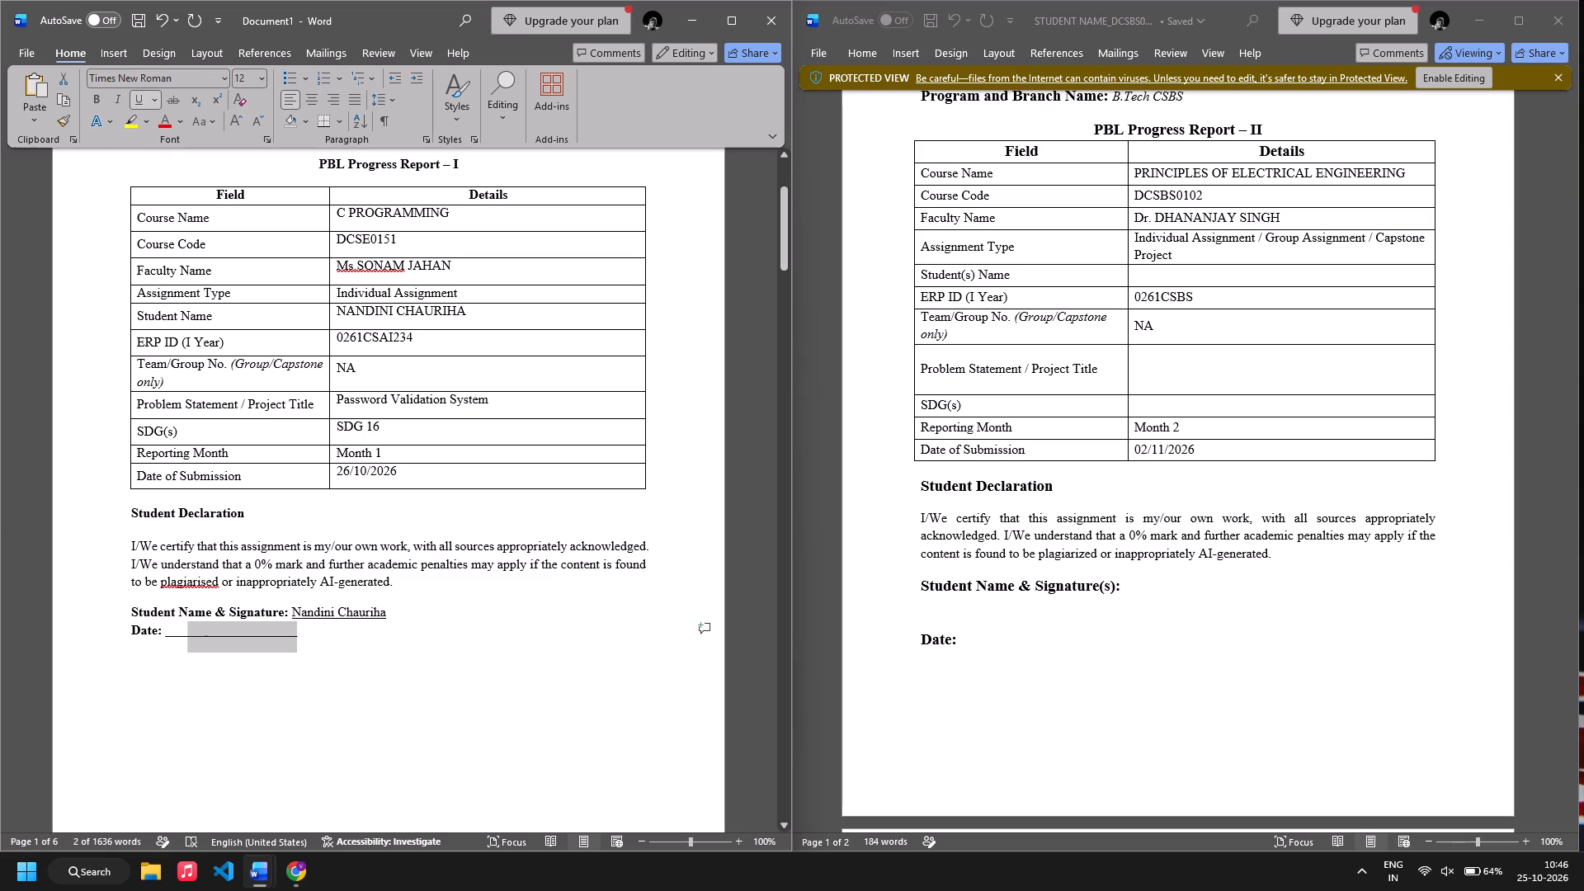
left_click_drag(178, 626, 164, 629)
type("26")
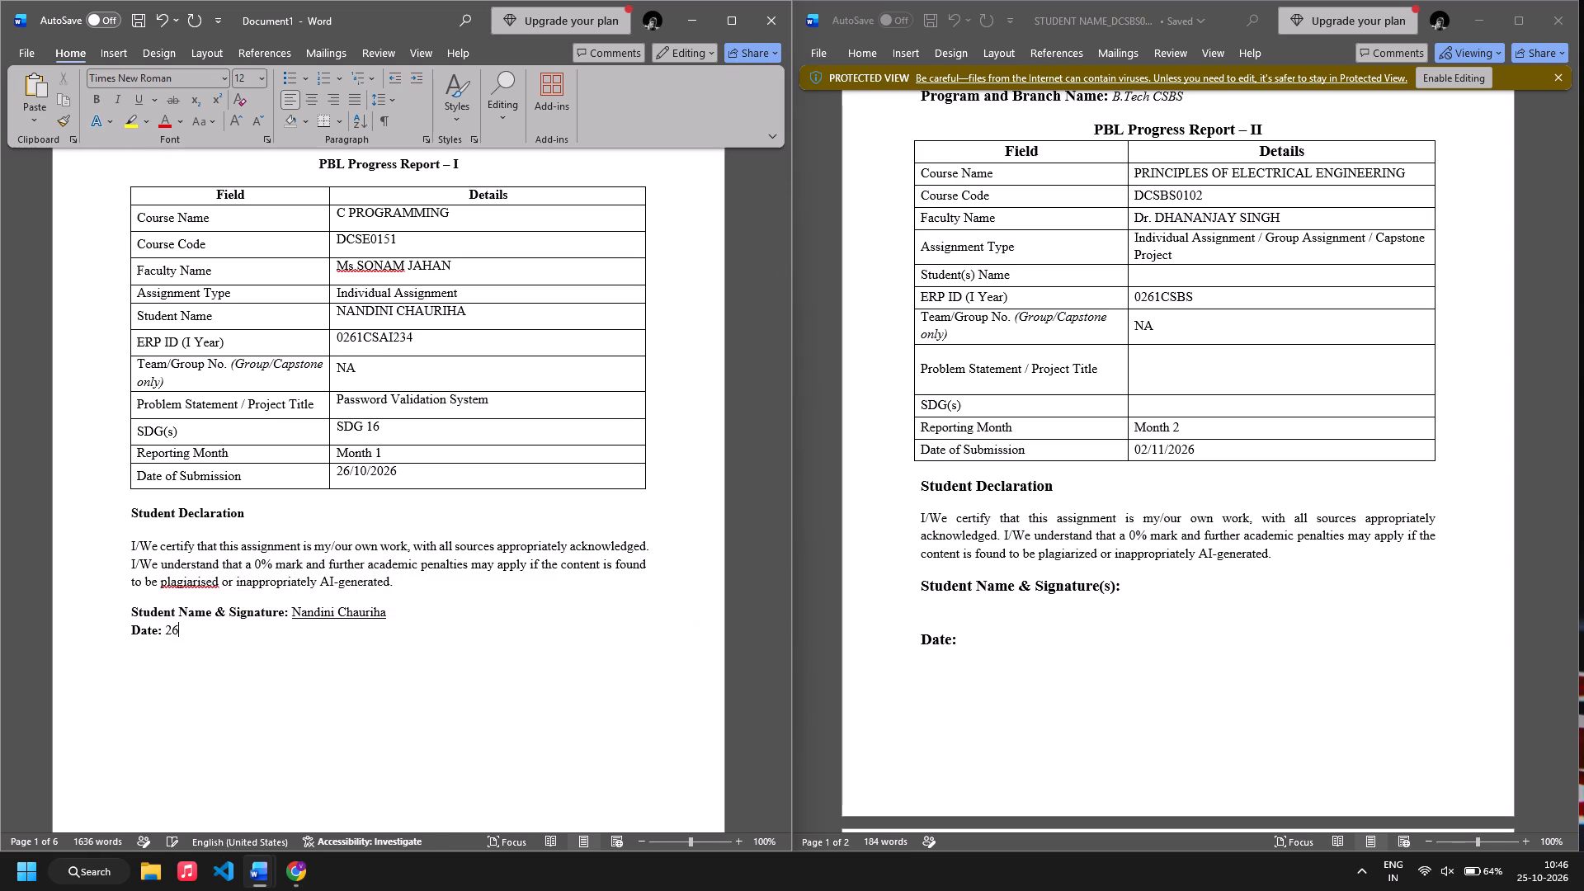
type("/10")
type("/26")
Underline the date 26/10/26 on the declaration's Date line.
left_click_drag(219, 632, 211, 632)
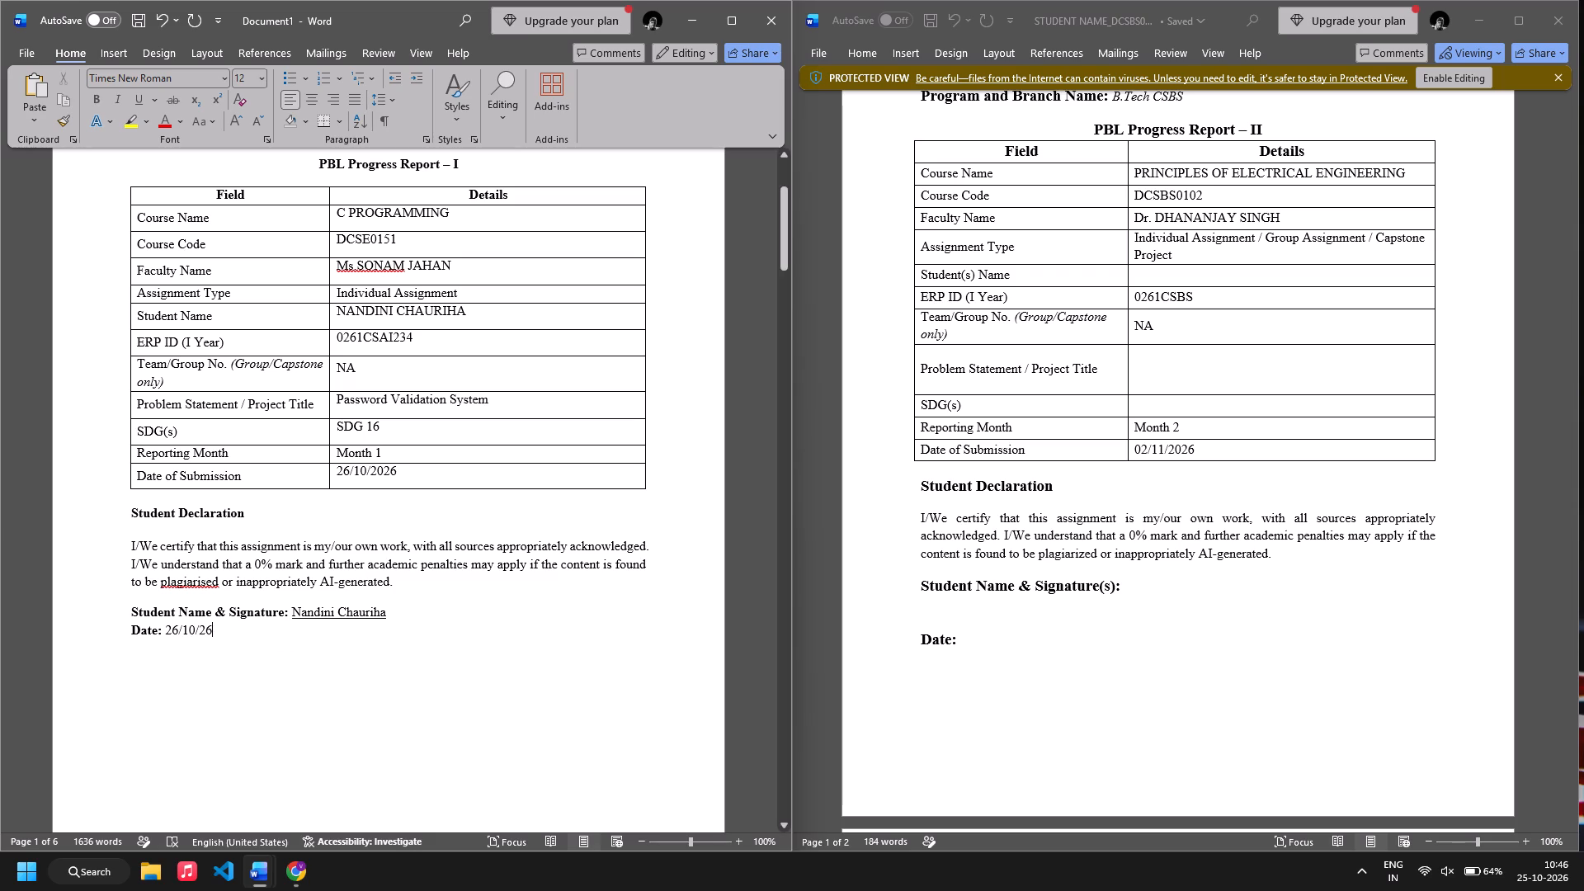
left_click_drag(211, 632, 165, 634)
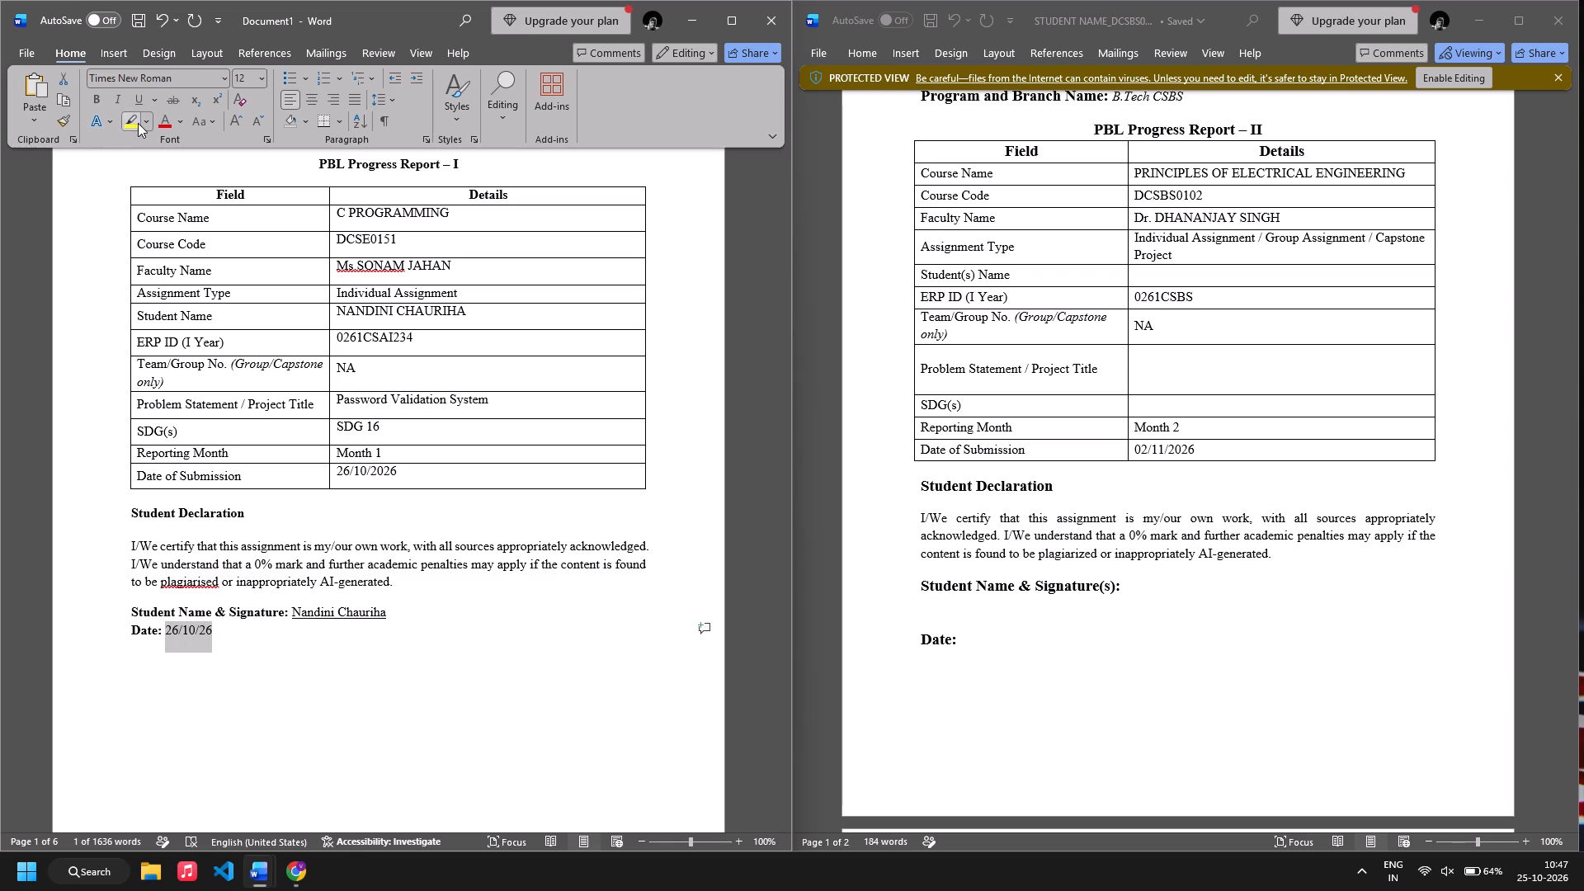
left_click(135, 97)
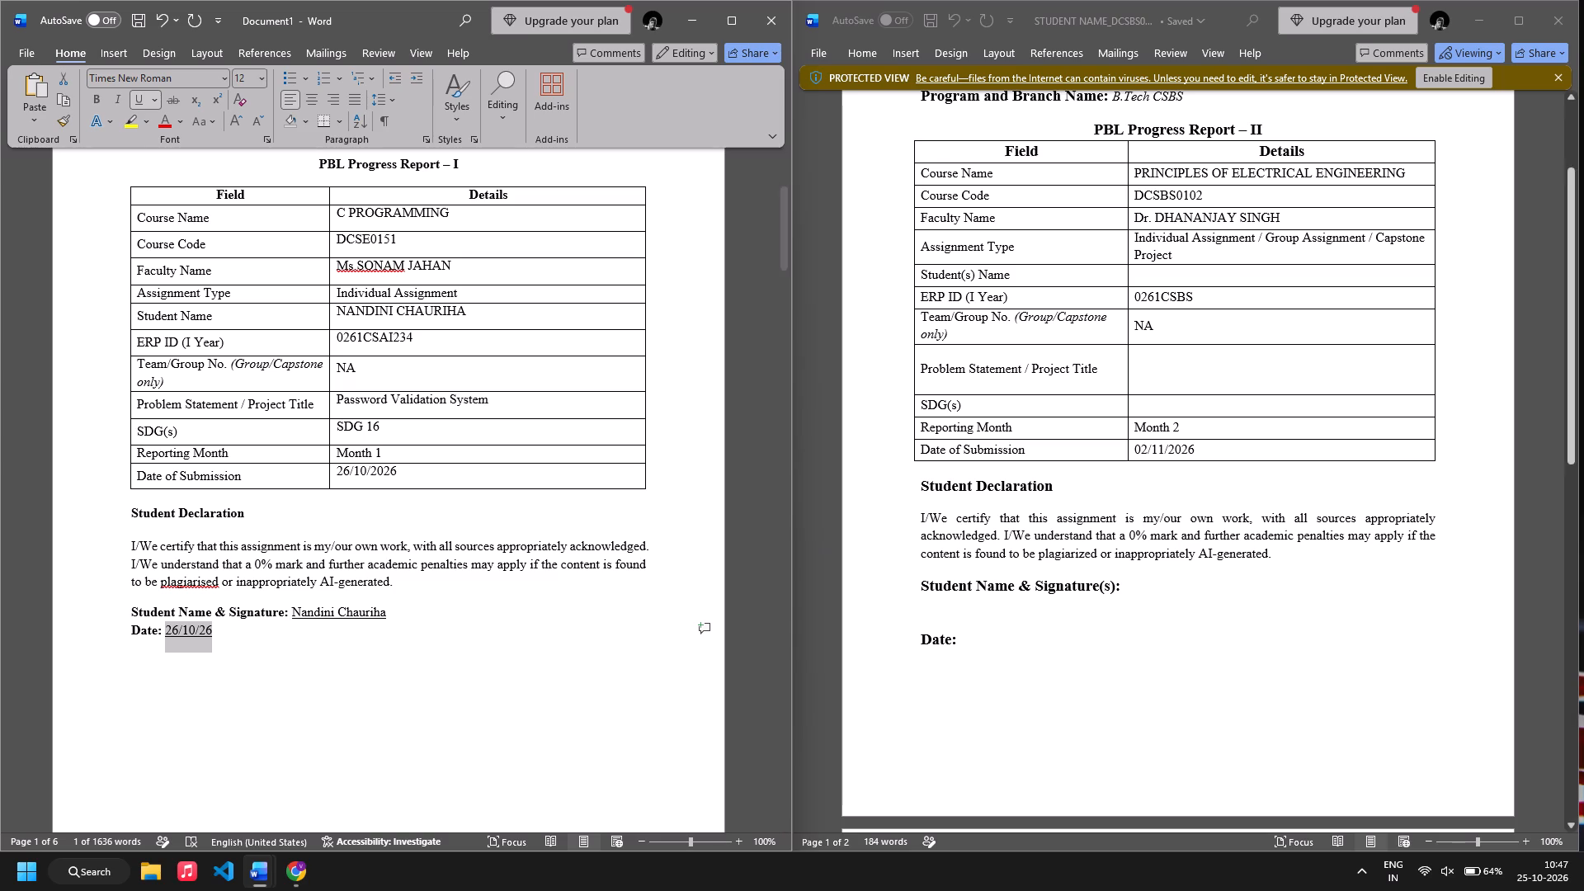
left_click(205, 579)
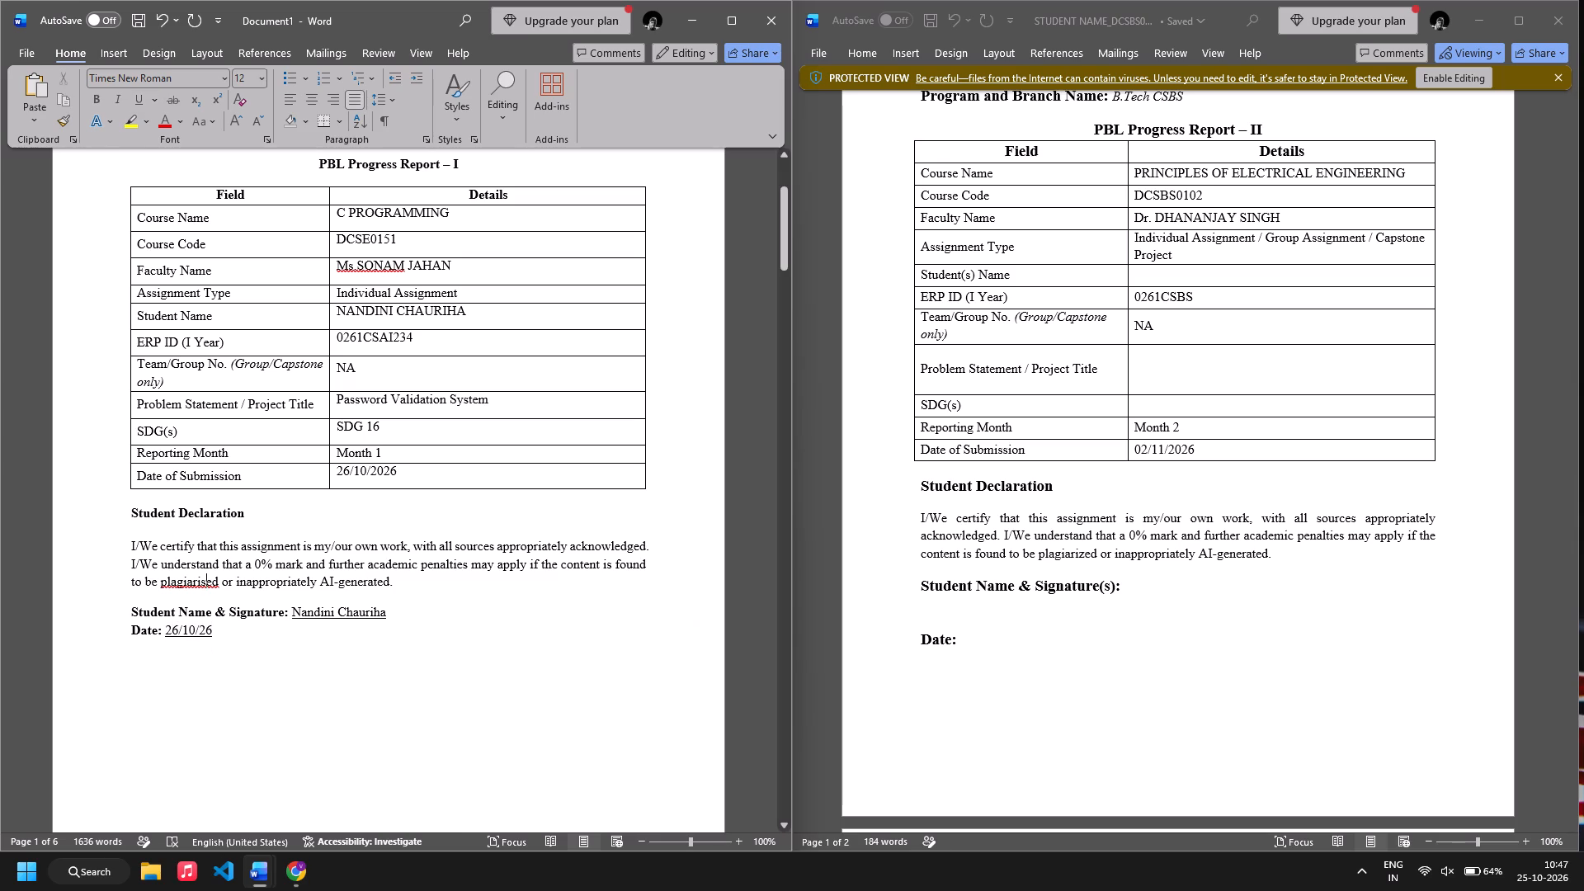
Review the sample report's module sections and the General Instructions under PBL Report Structure, Word Limits and Page Limits.
scroll(503, 575, "down", 3)
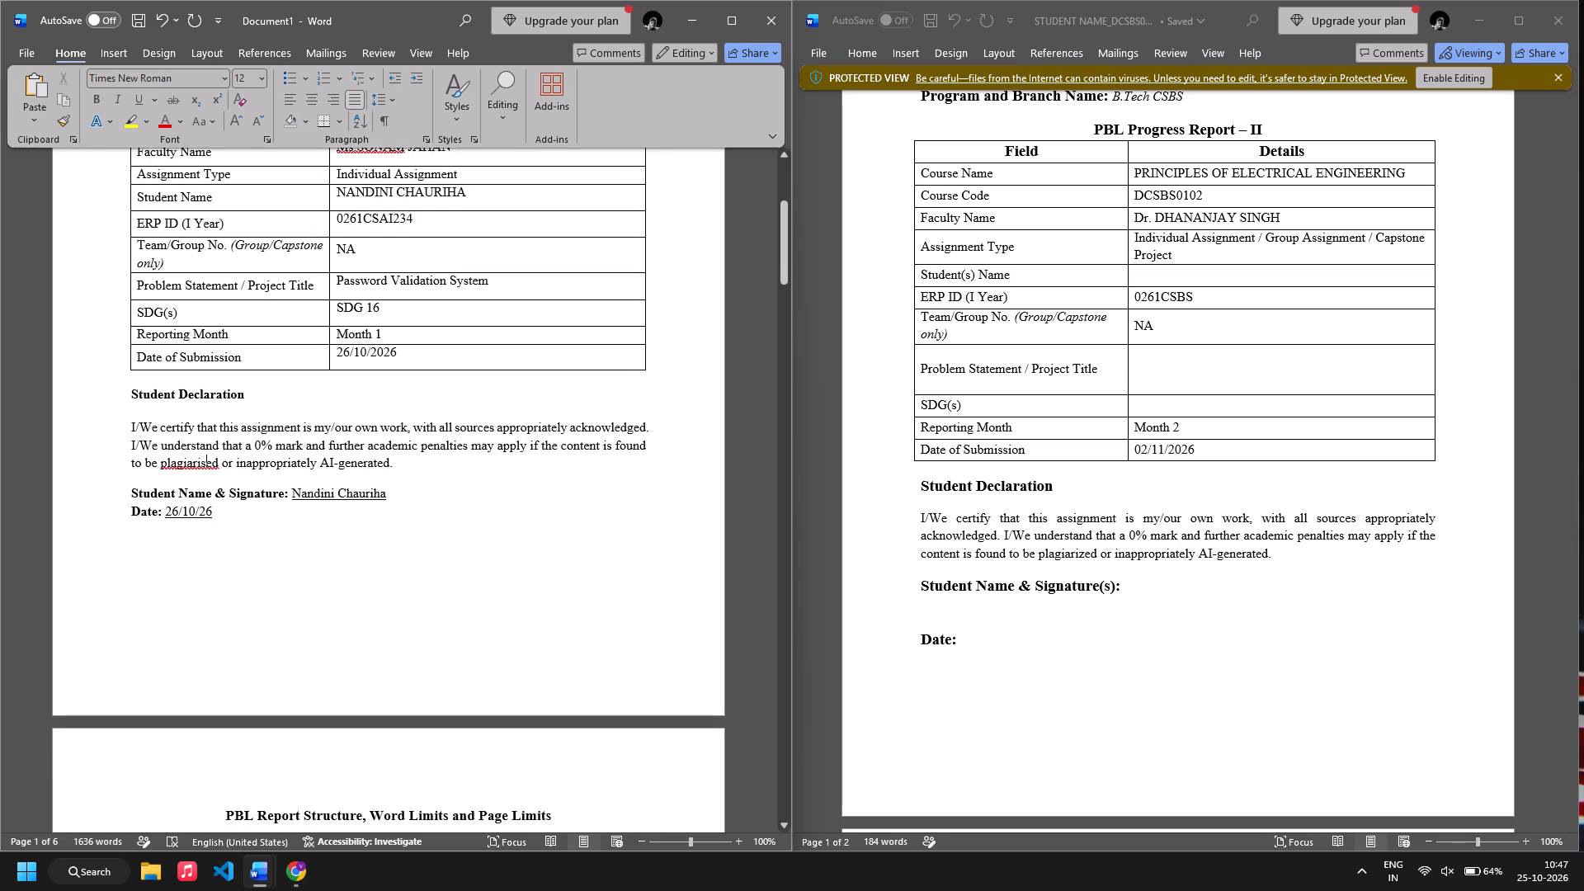
scroll(520, 570, "down", 5)
scroll(1054, 507, "down", 8)
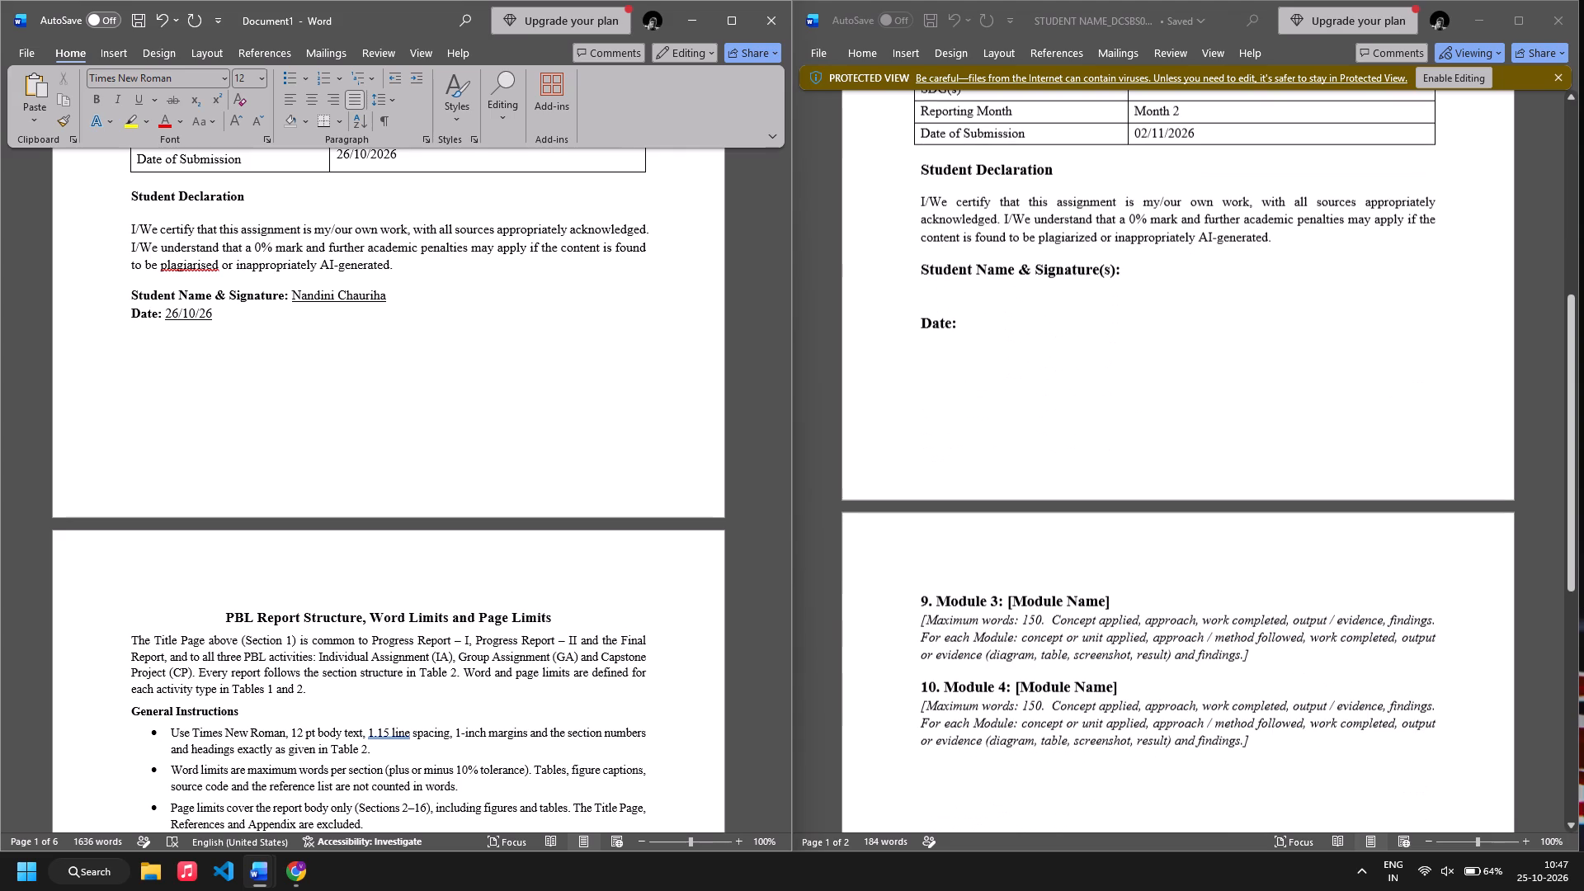
scroll(1054, 507, "down", 4)
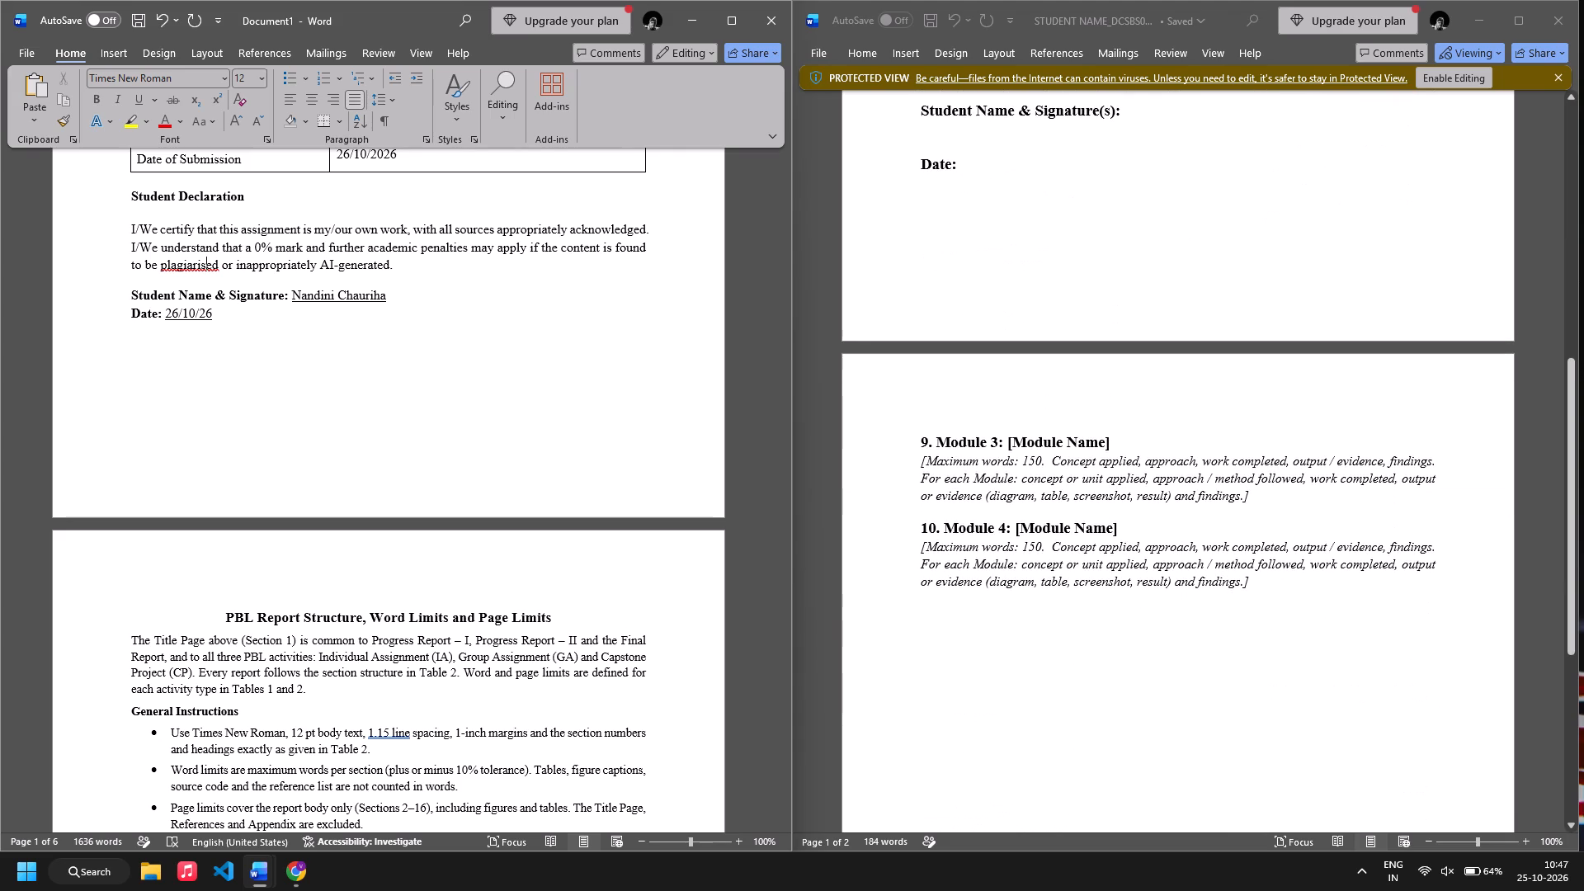
scroll(1104, 508, "down", 19)
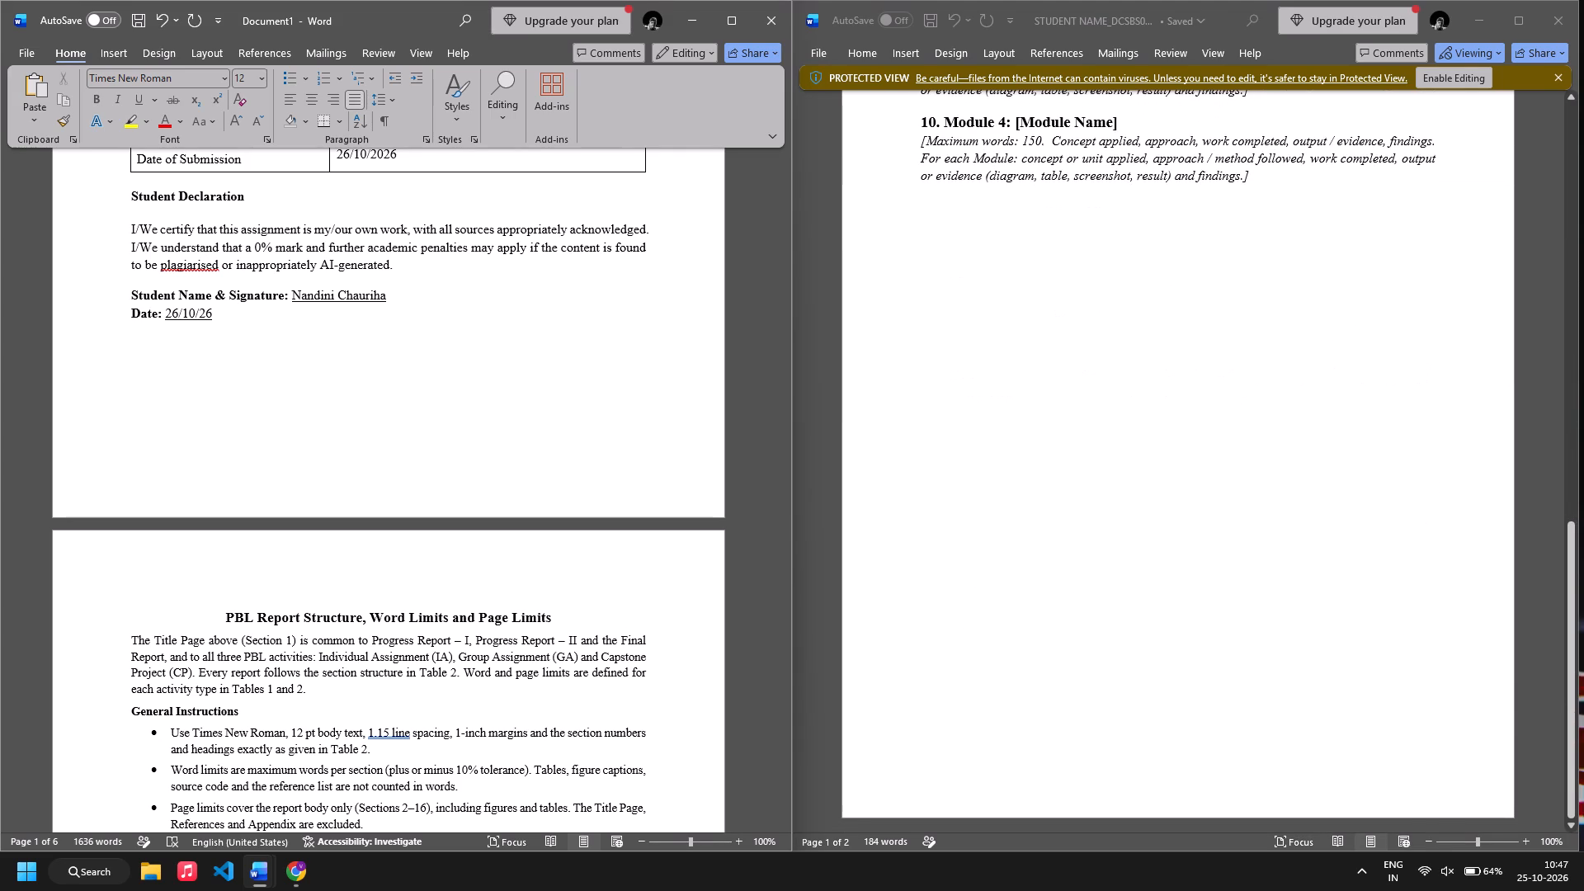
scroll(521, 533, "down", 4)
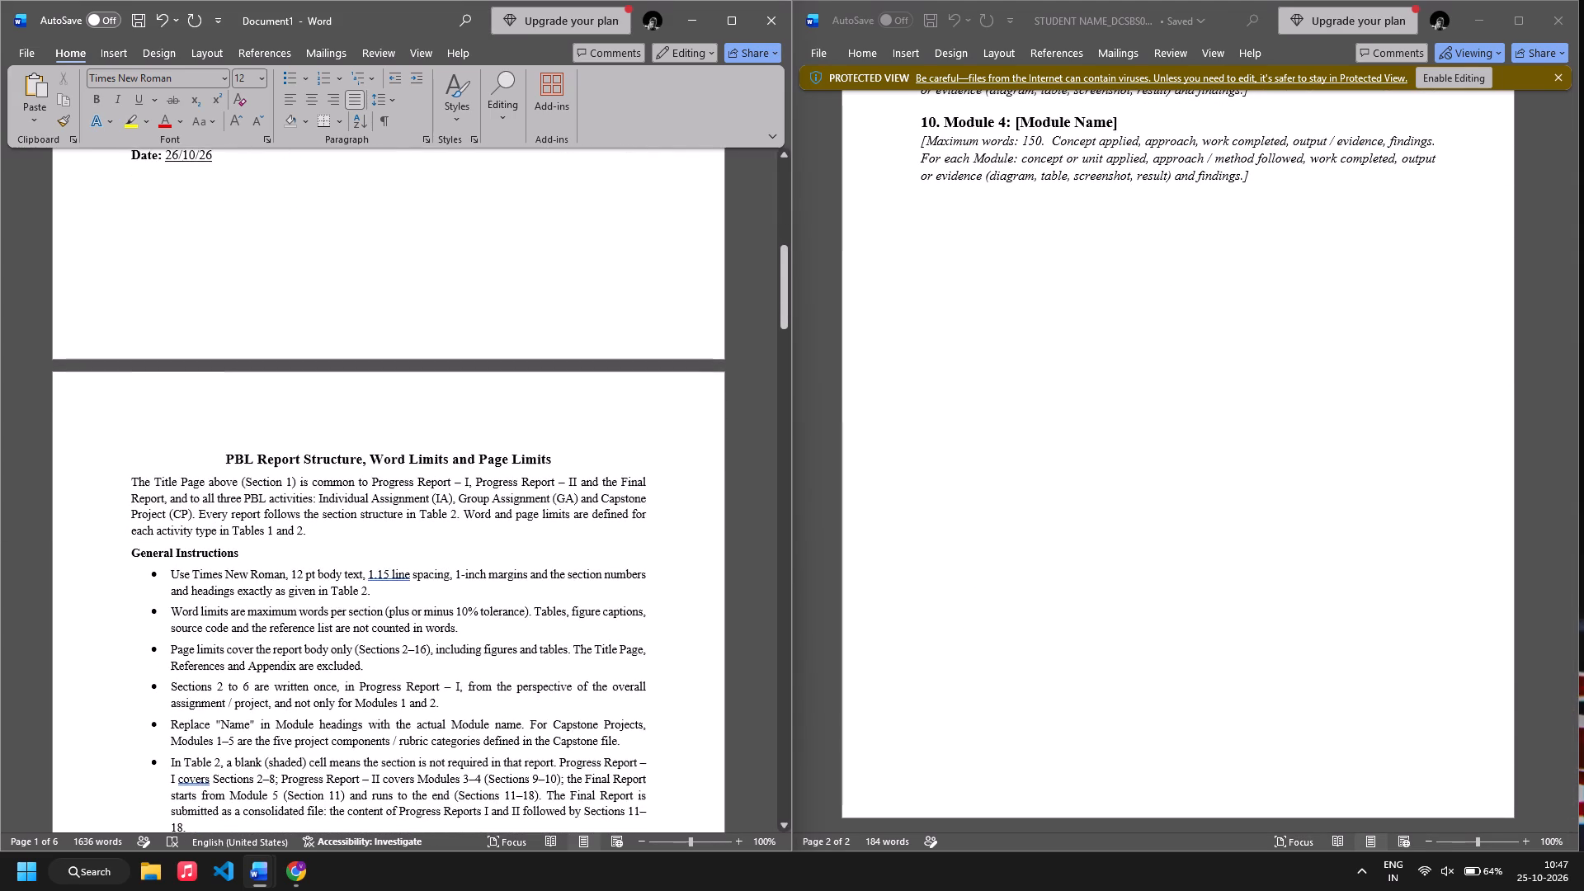
scroll(290, 502, "down", 4)
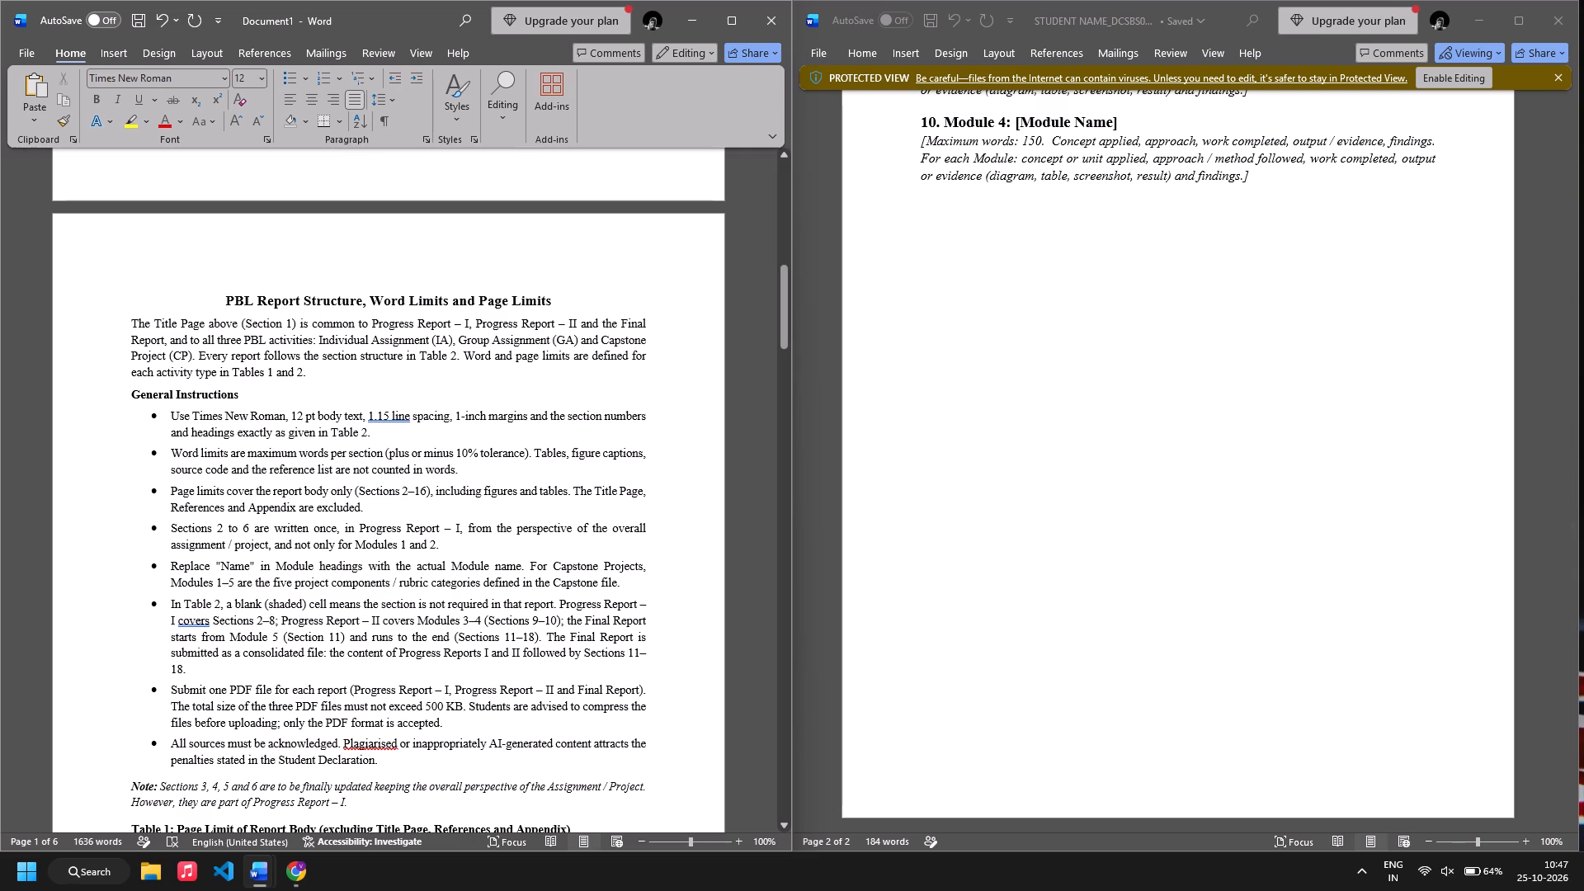
Look through the section-wise word-limit table and the start of Table 3, and recheck the completed title page and declaration.
scroll(366, 430, "down", 19)
scroll(391, 420, "down", 16)
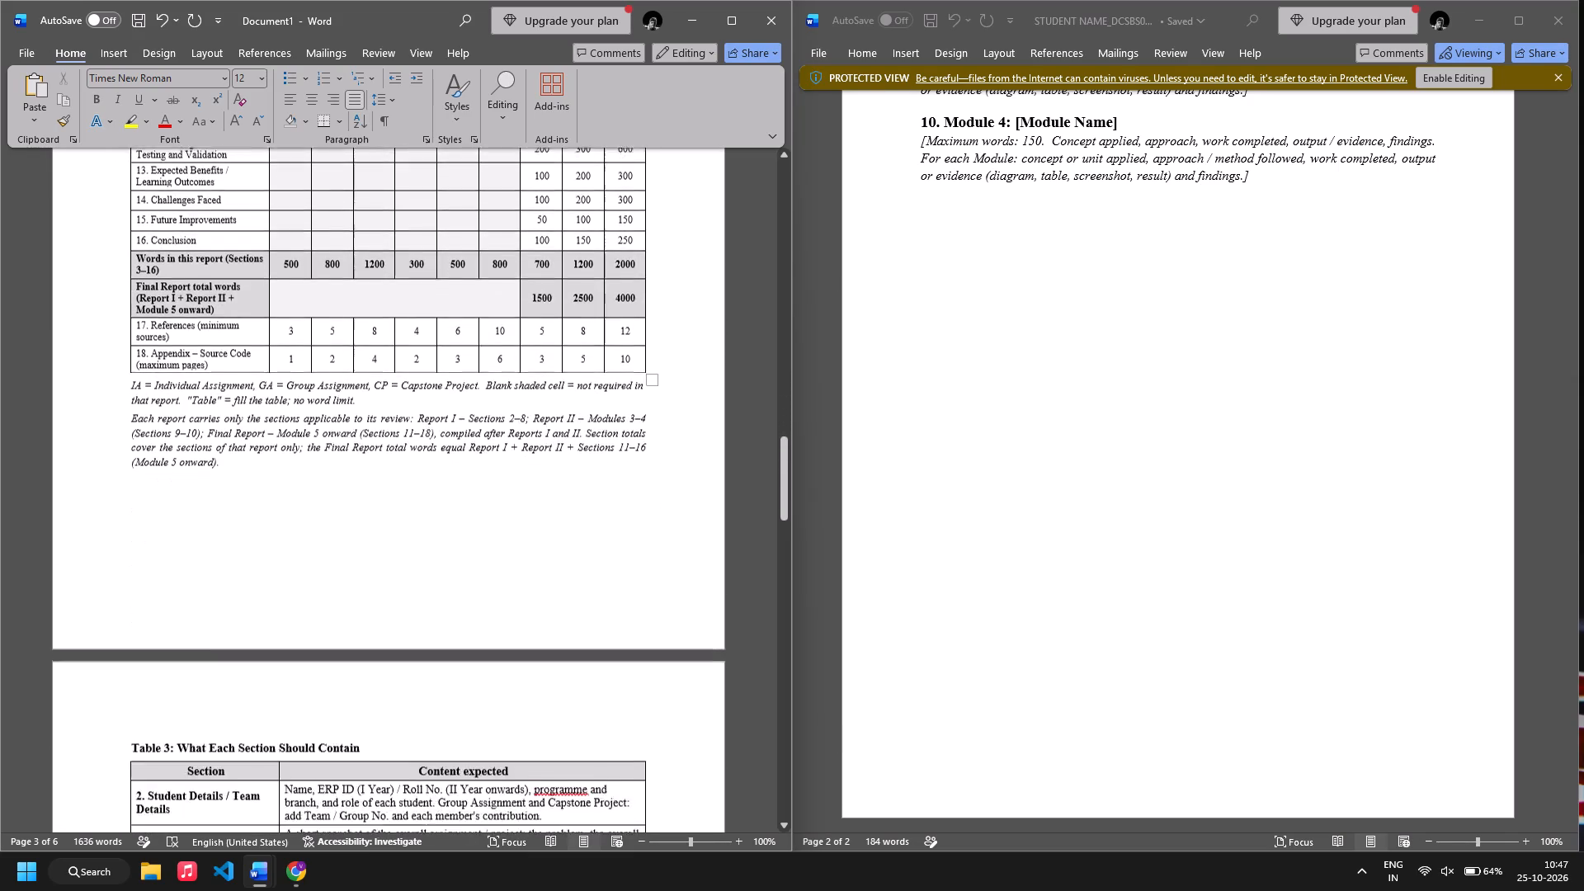
scroll(403, 415, "down", 4)
scroll(403, 414, "up", 16)
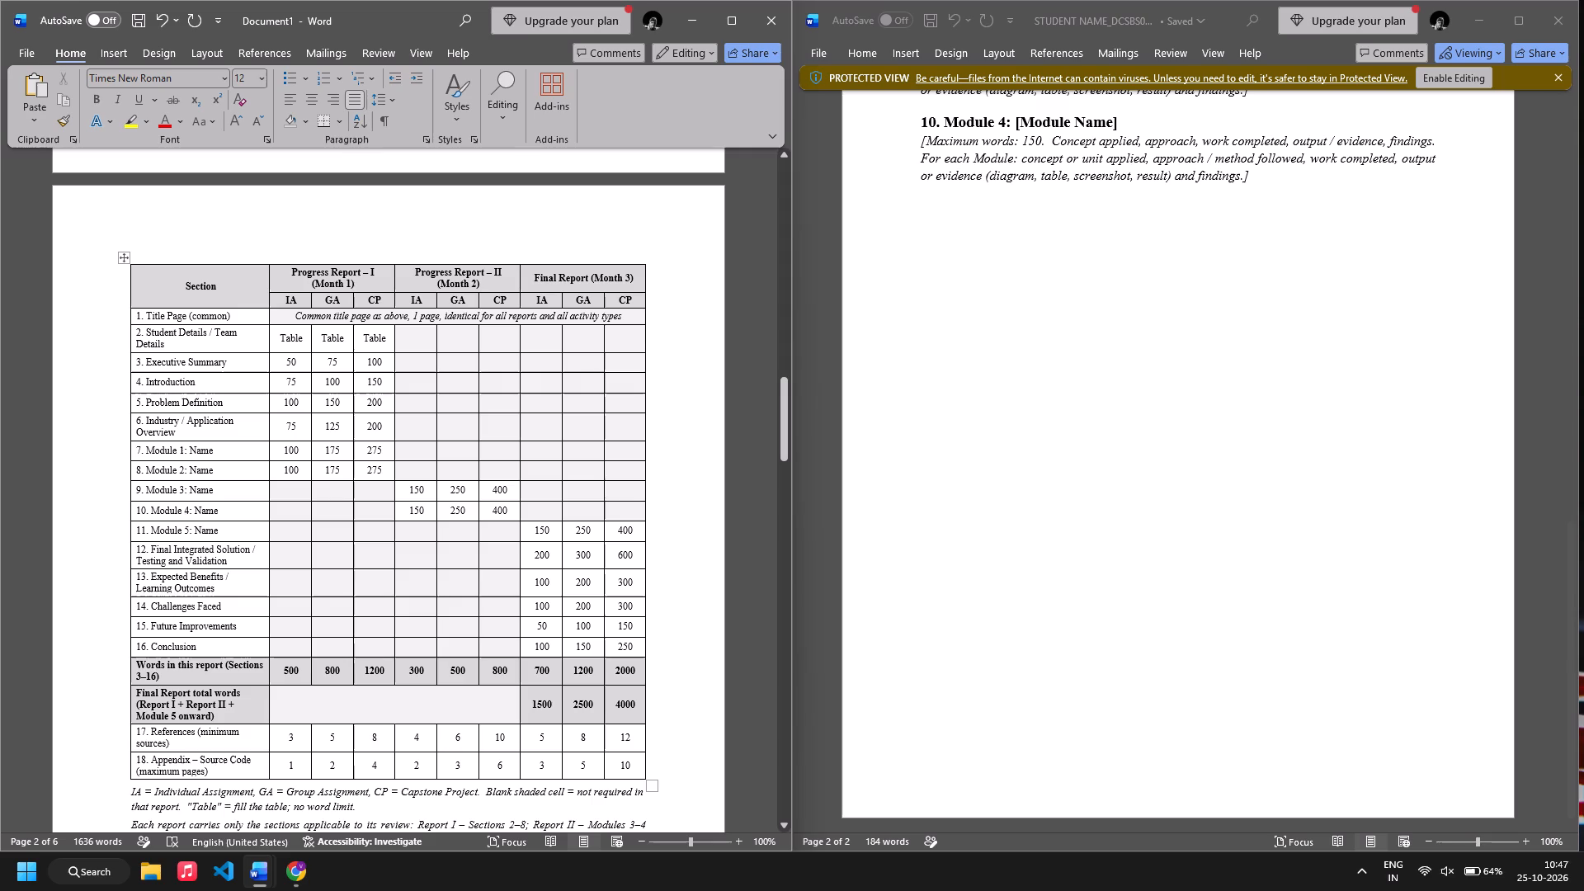
scroll(371, 349, "up", 16)
scroll(372, 348, "up", 14)
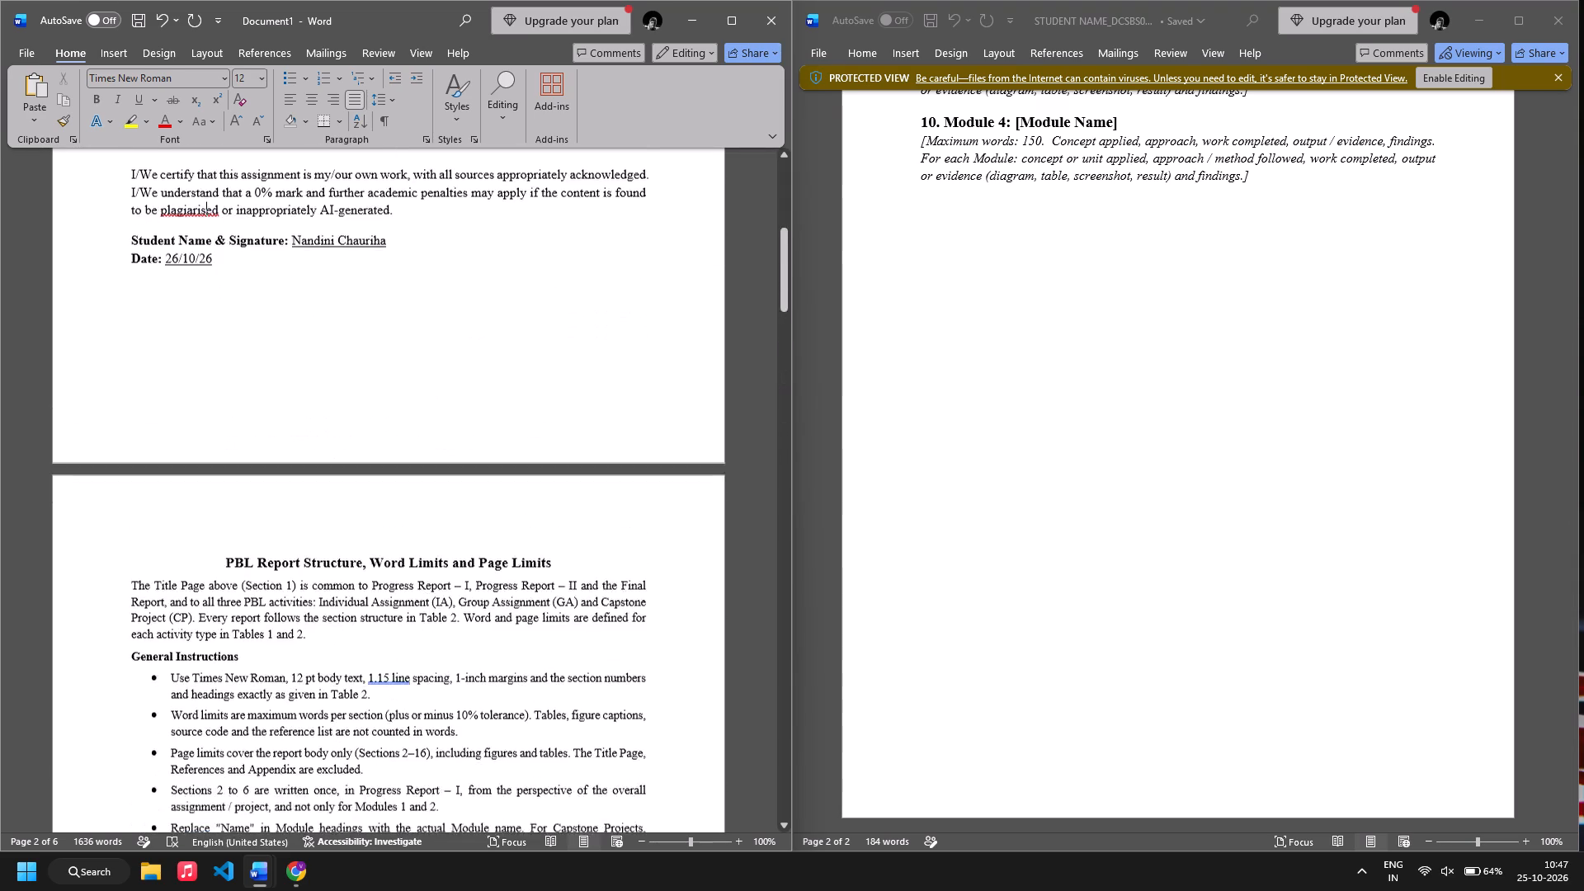
scroll(372, 347, "up", 17)
scroll(372, 345, "up", 4)
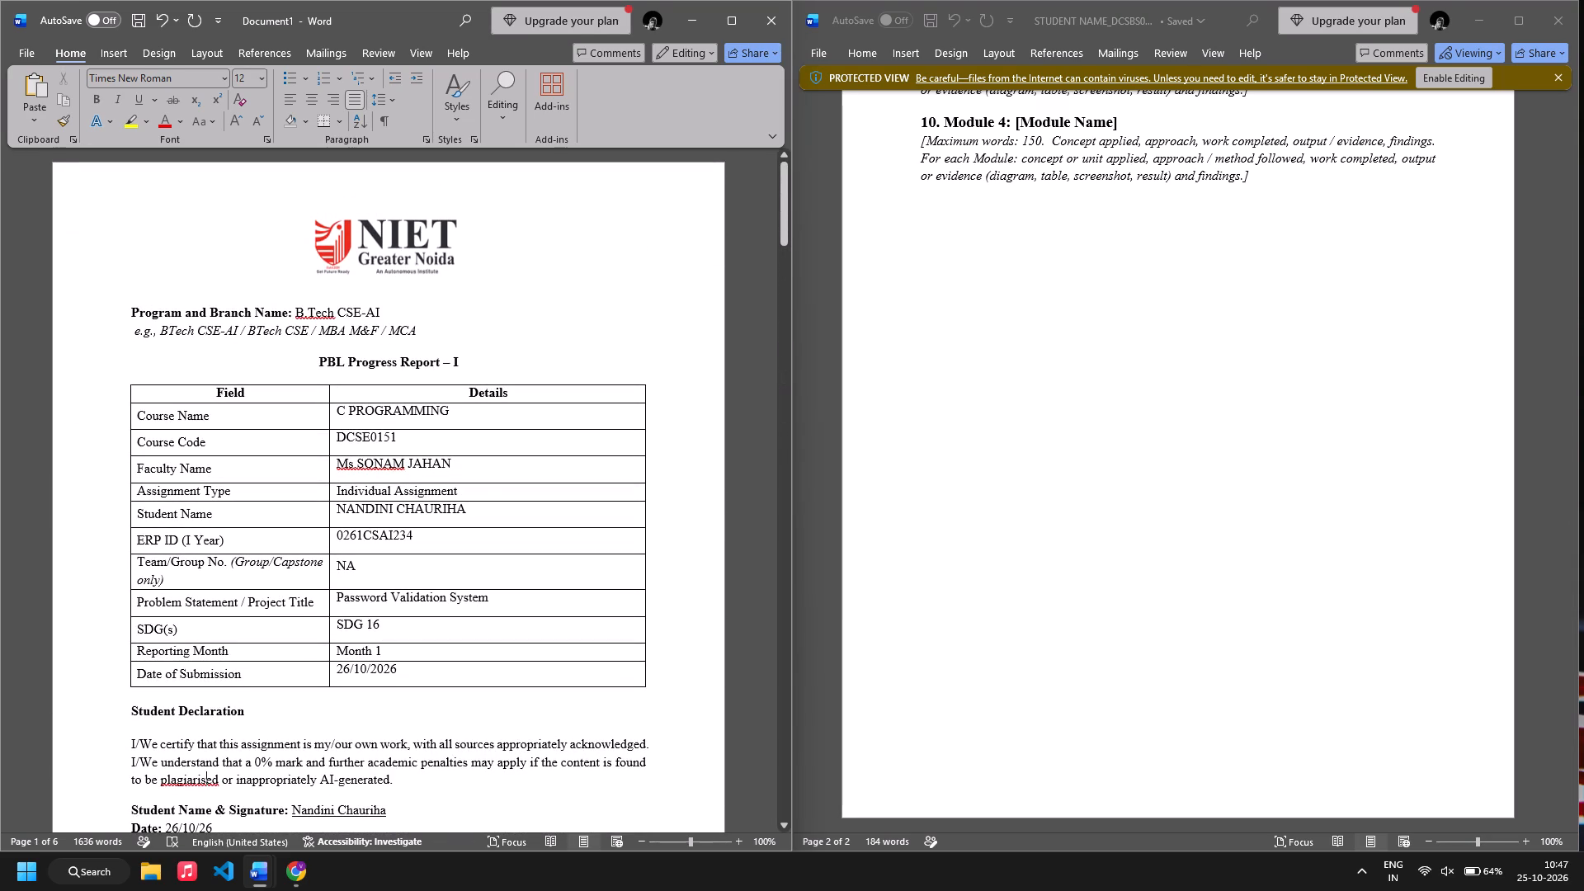
Read the General Instructions, the Table 1 page limits and the section-wise word limits that apply to Progress Report – I.
scroll(372, 345, "down", 15)
scroll(372, 351, "down", 9)
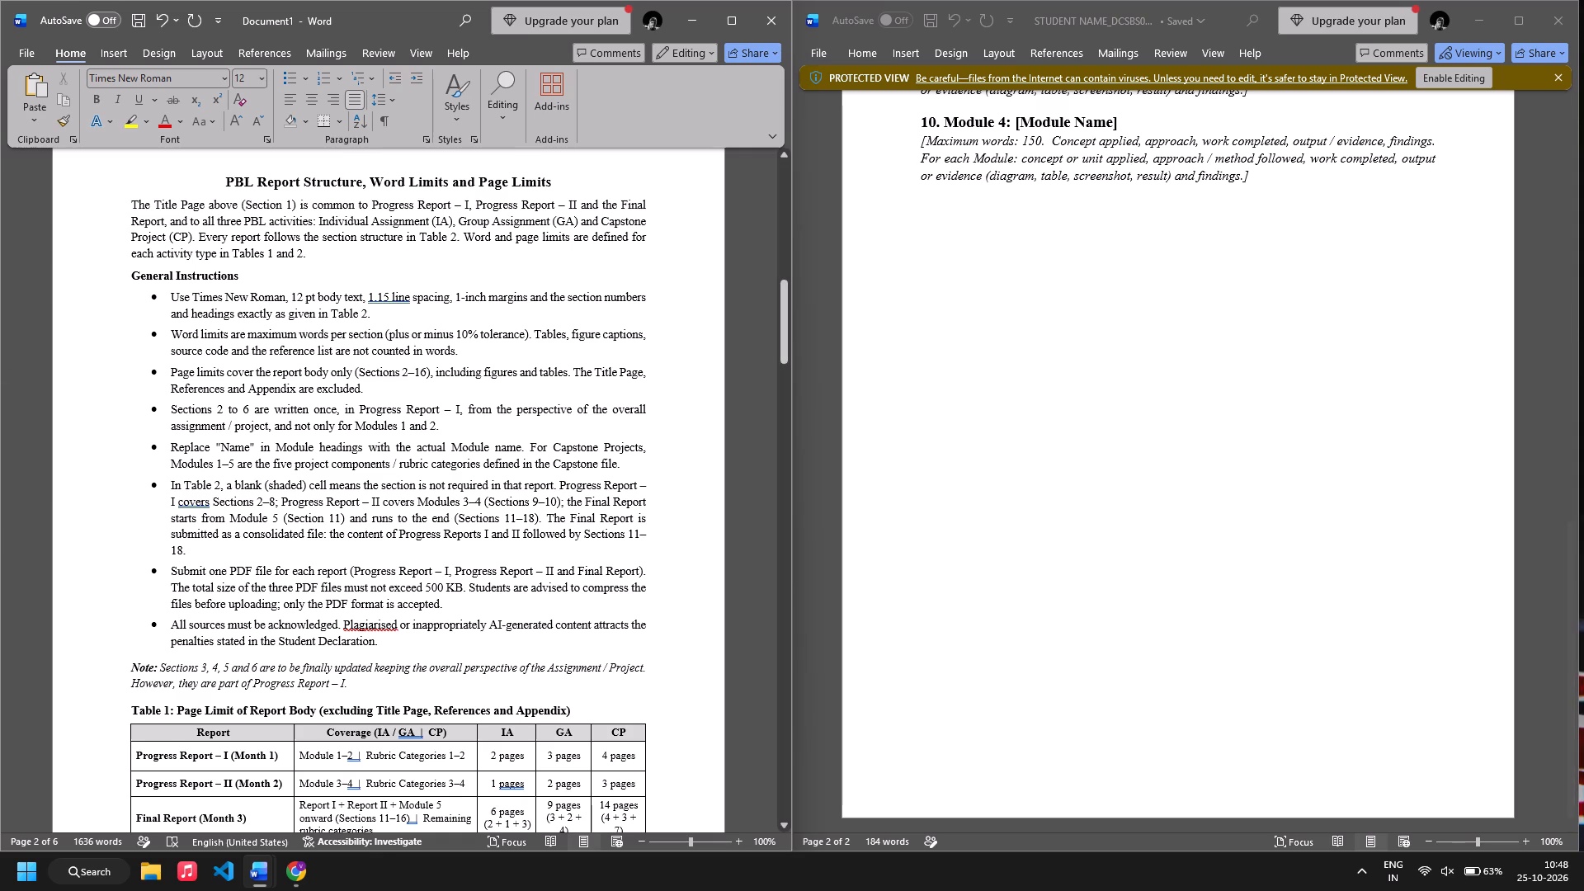
scroll(520, 496, "down", 2)
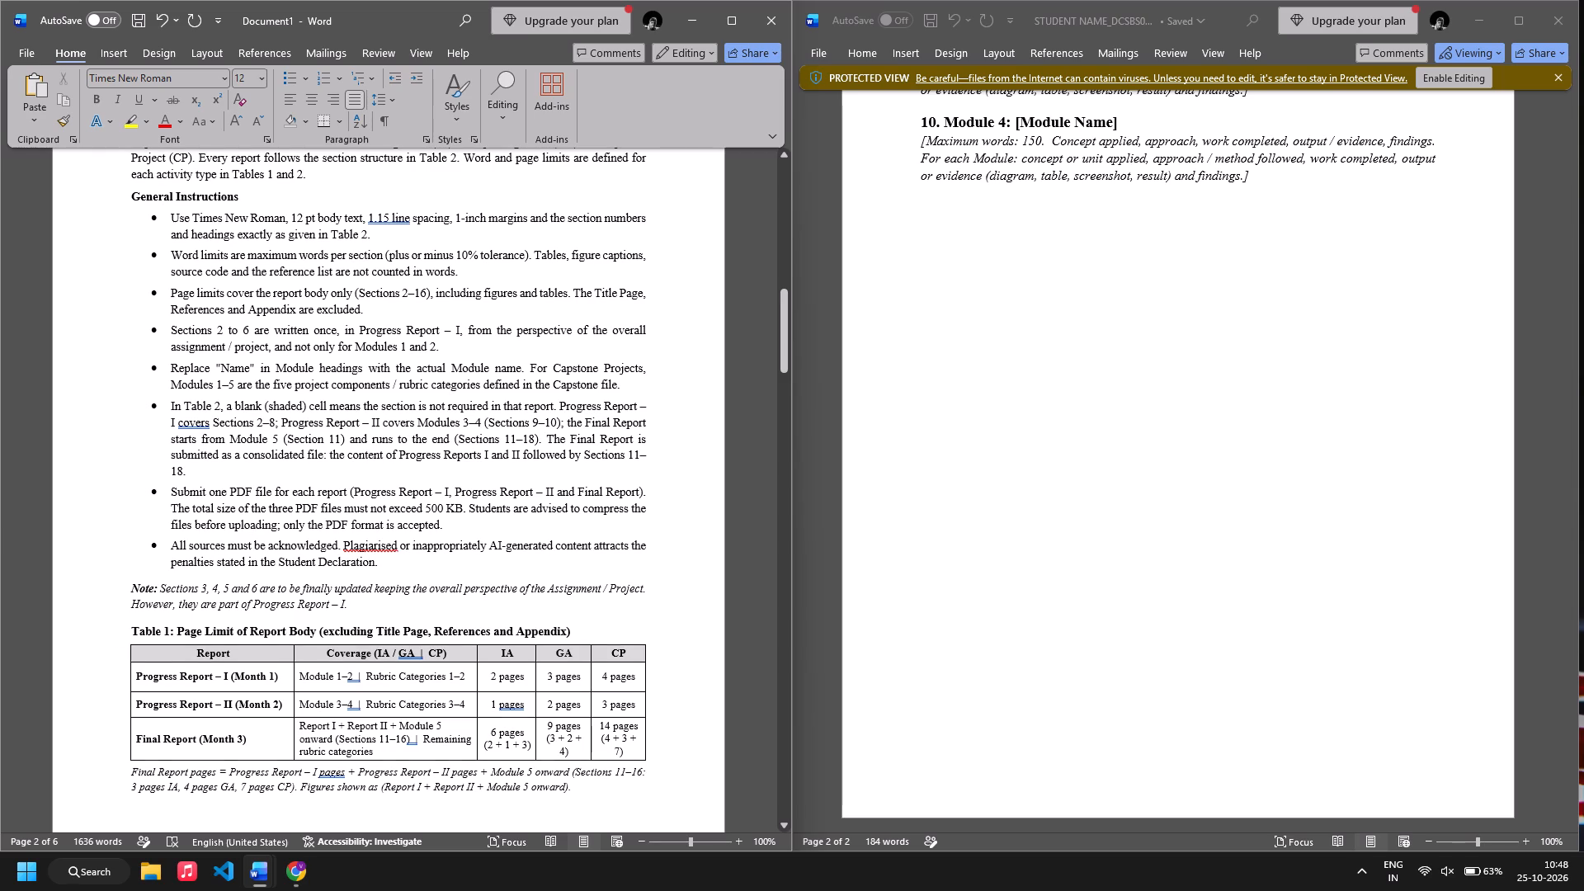
scroll(346, 585, "down", 1)
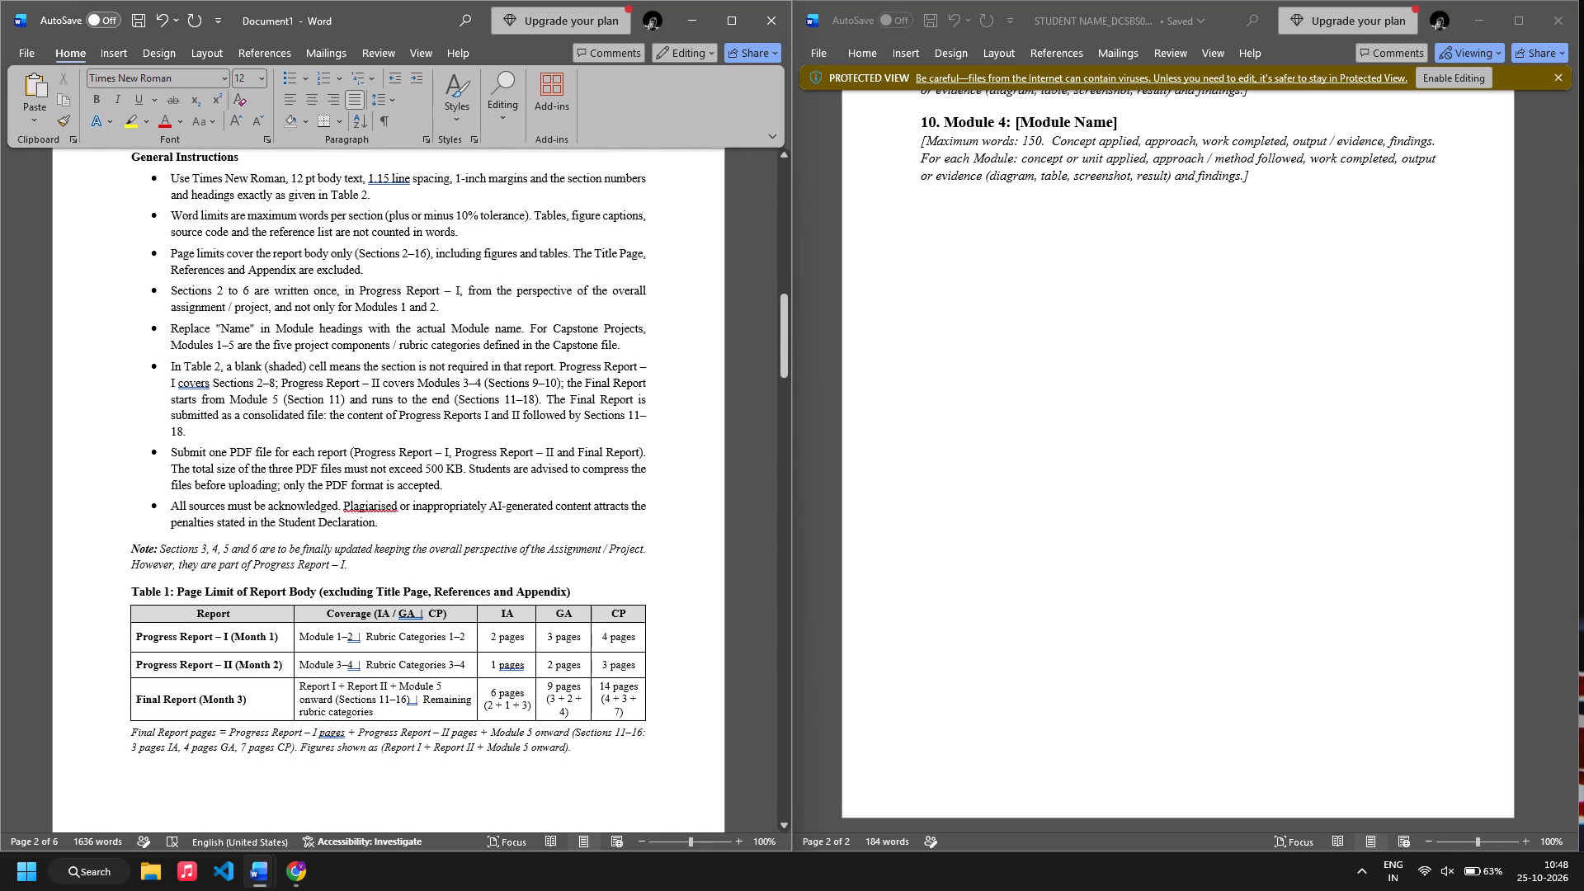
scroll(398, 593, "down", 3)
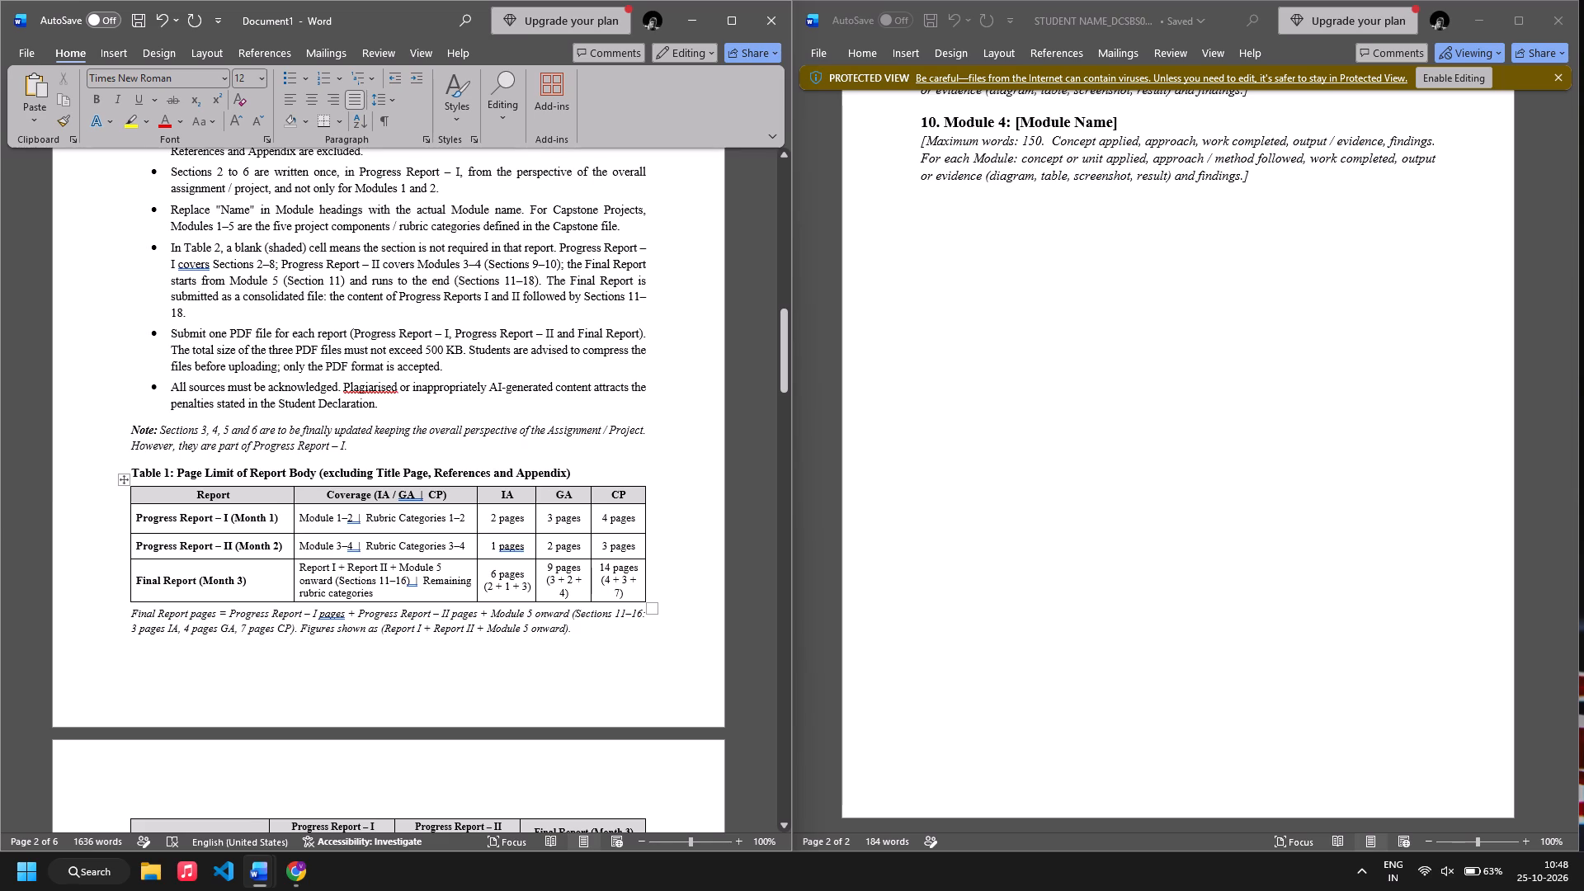
scroll(343, 577, "down", 6)
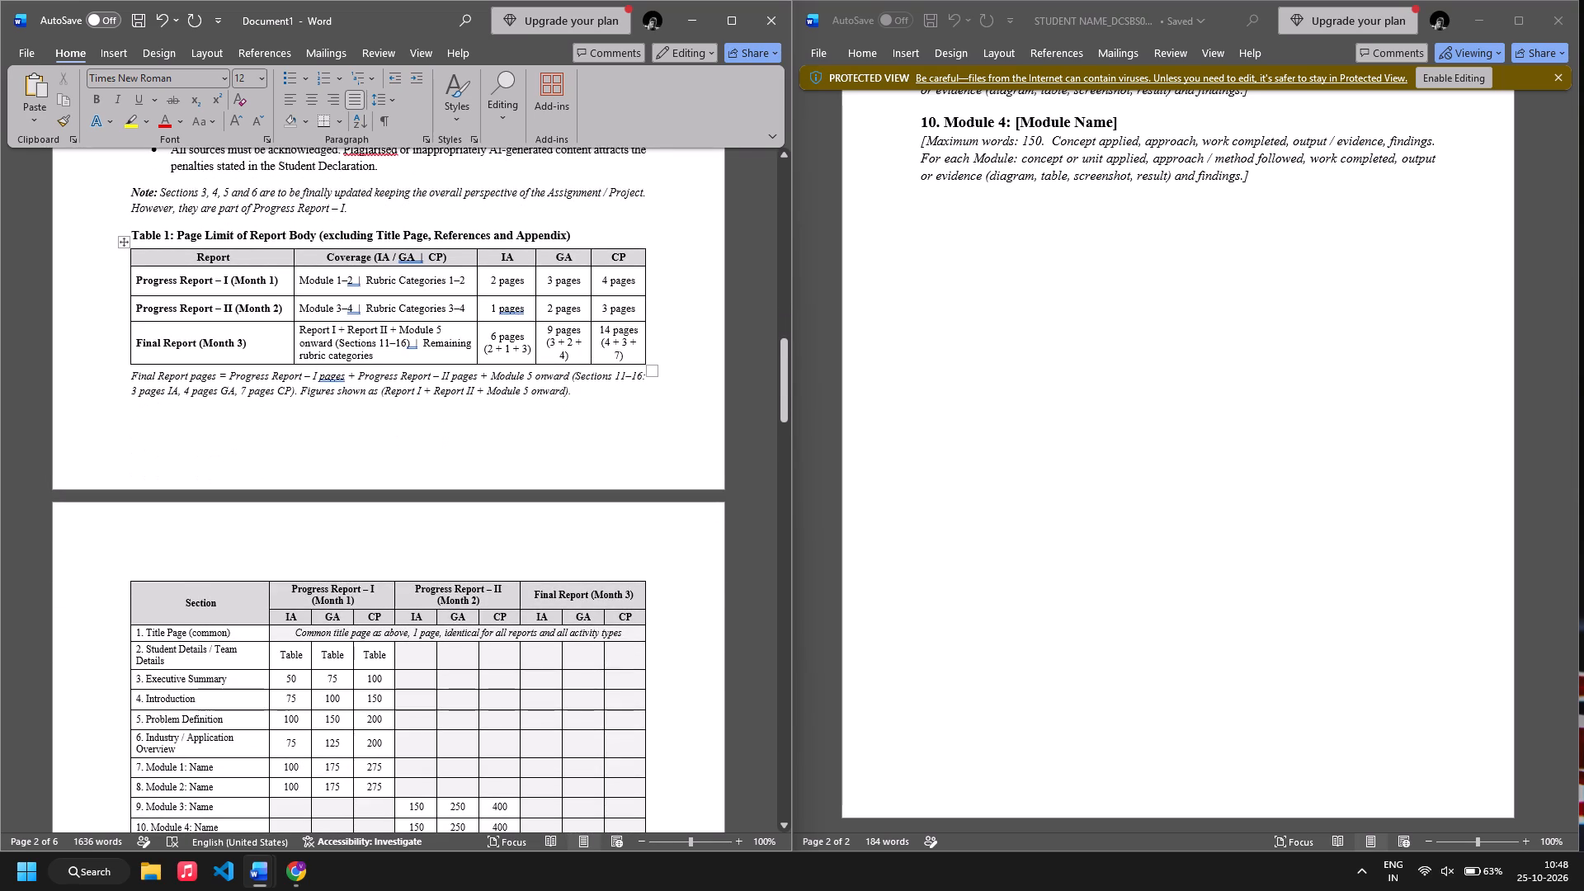
scroll(327, 587, "down", 1)
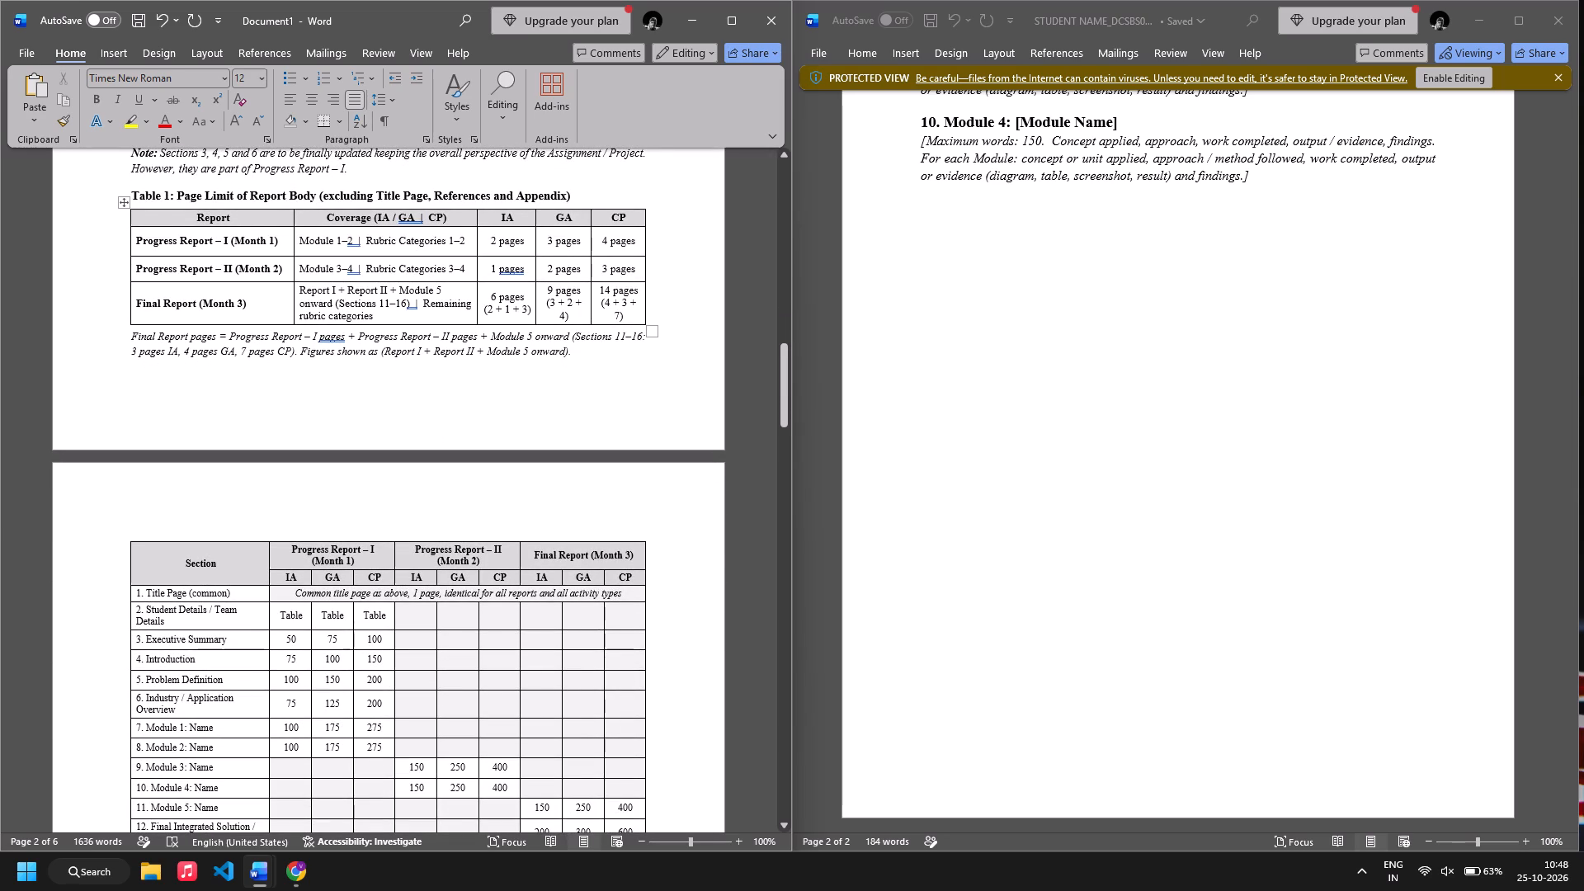